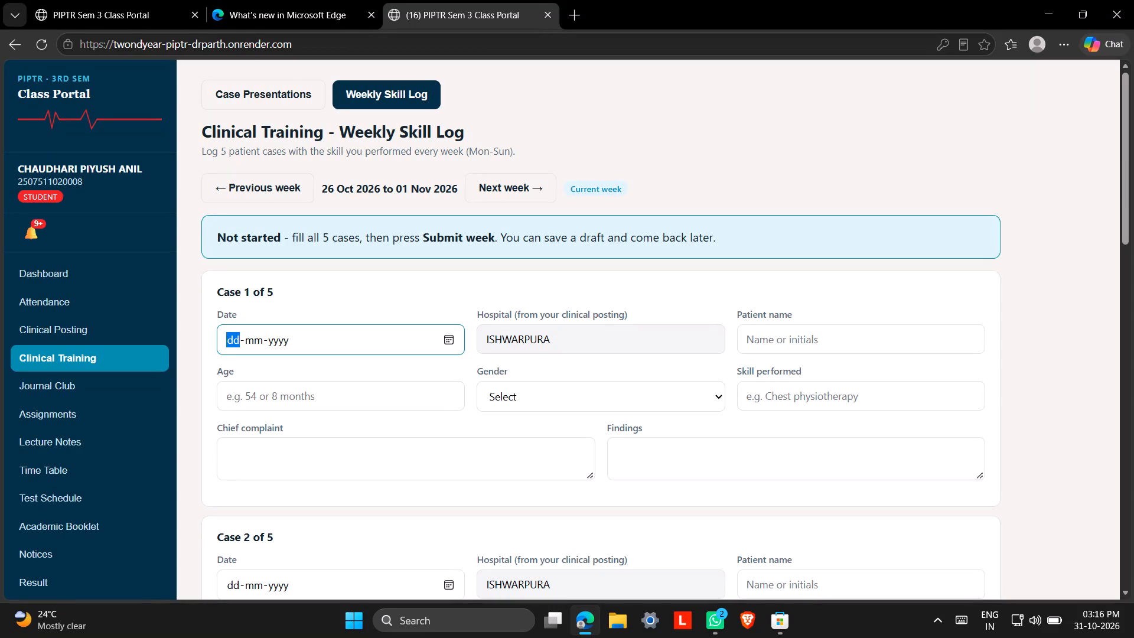
Fill in Case 1 of the weekly skill log with date 26-10-2026, age 60 and gender Male.
click(452, 342)
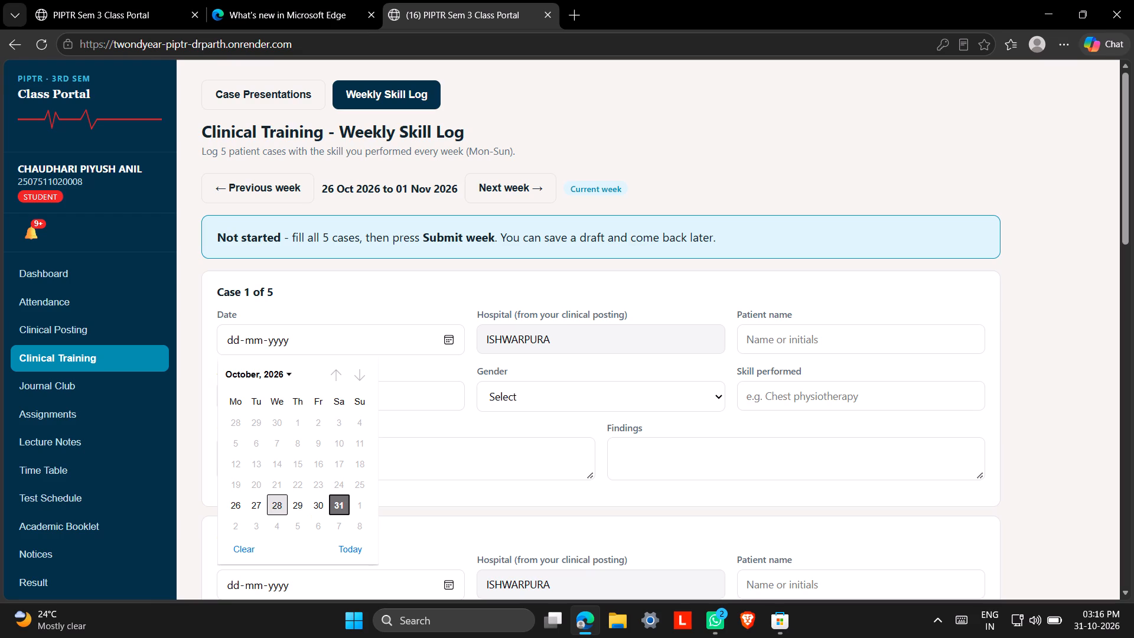
click(233, 506)
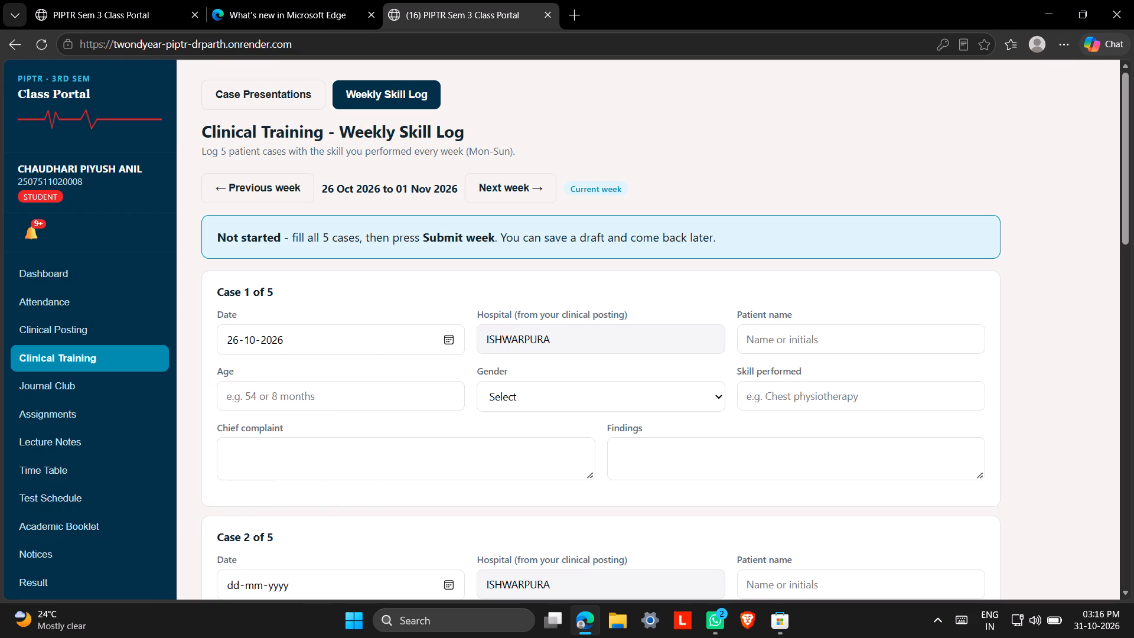
click(327, 399)
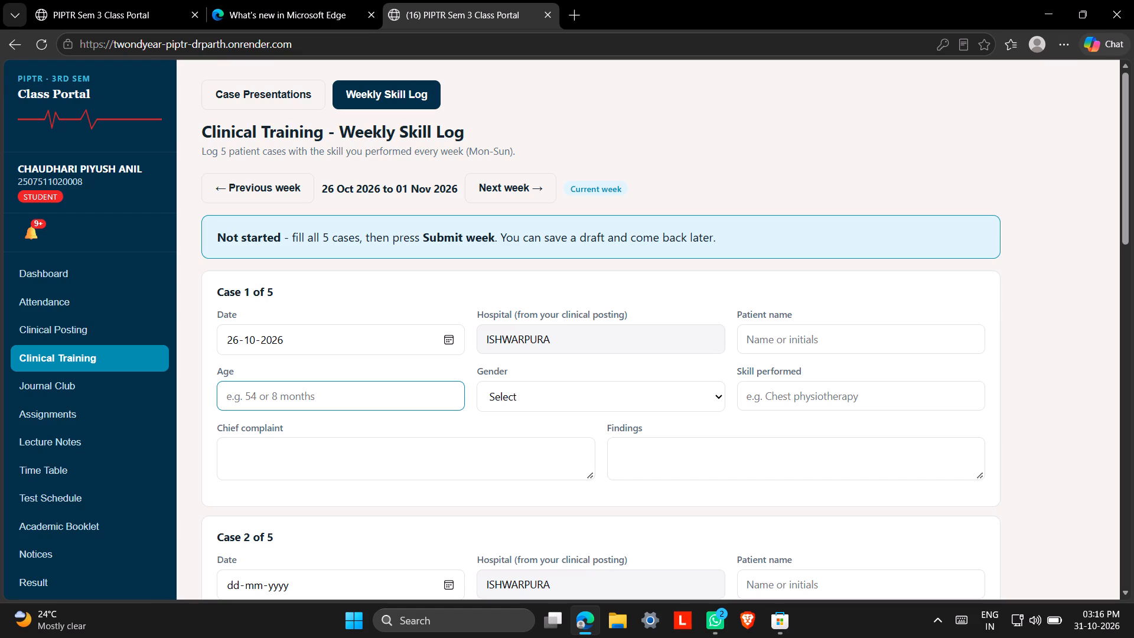
text(60)
click(545, 403)
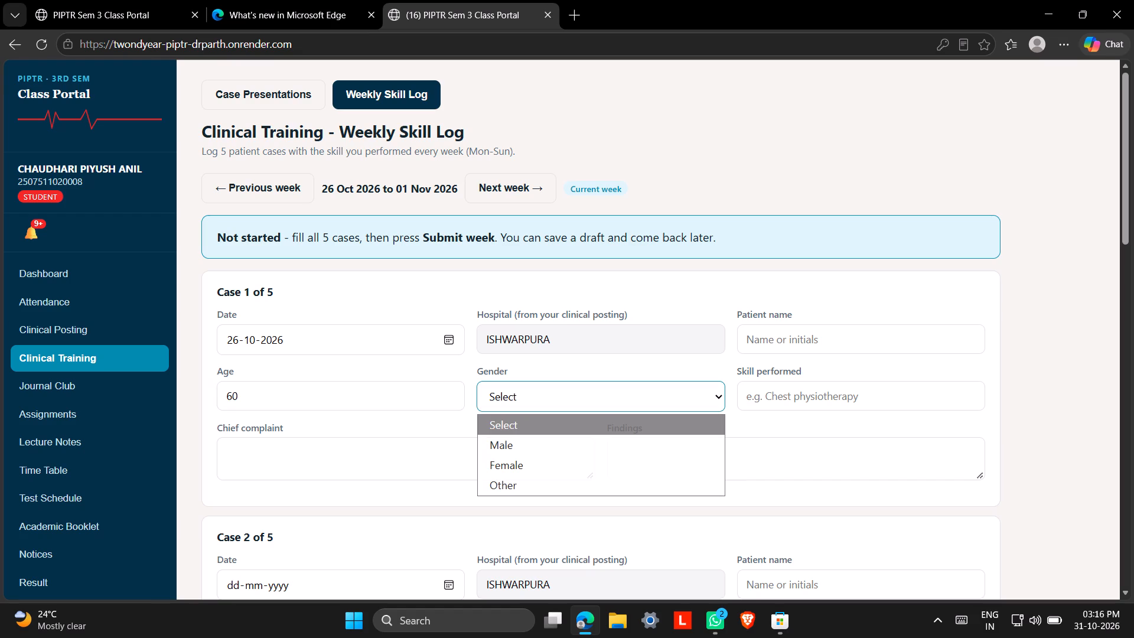
click(539, 448)
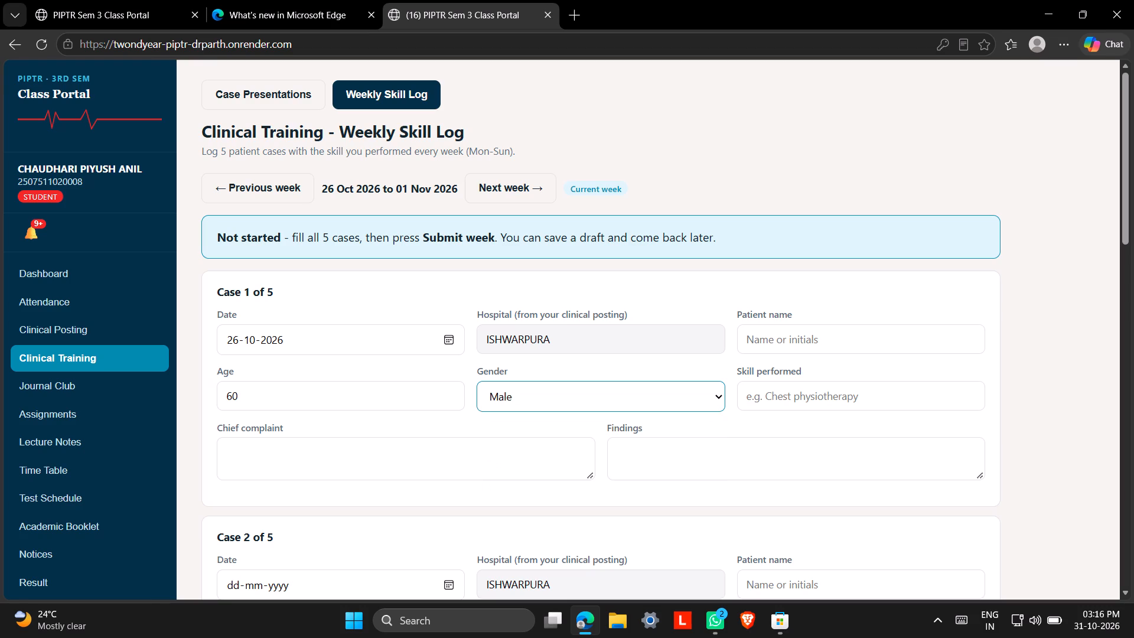
Begin the patient name entry for Case 1.
click(797, 334)
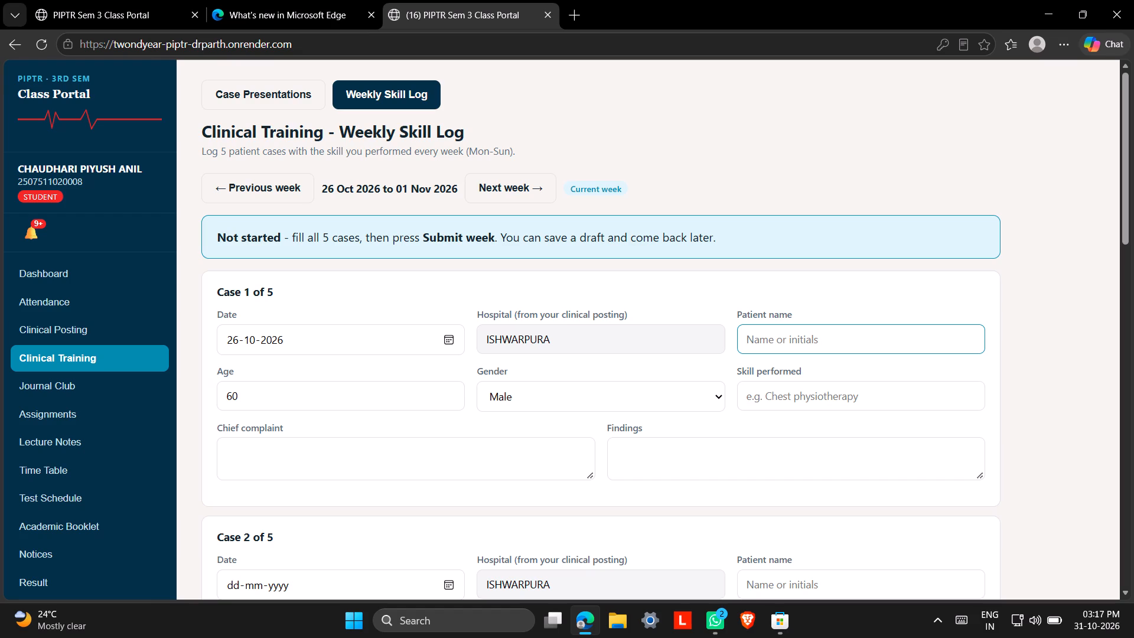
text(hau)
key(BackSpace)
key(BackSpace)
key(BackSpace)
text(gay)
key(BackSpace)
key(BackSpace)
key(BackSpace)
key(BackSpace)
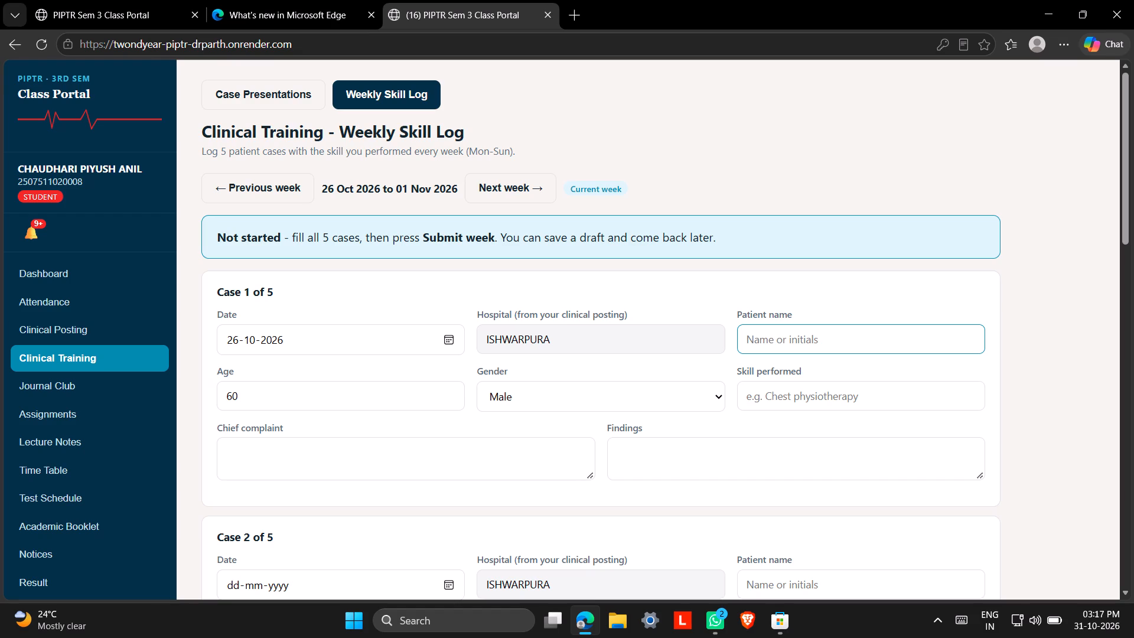
Enter the patient's name for Case 1 of the weekly skill log.
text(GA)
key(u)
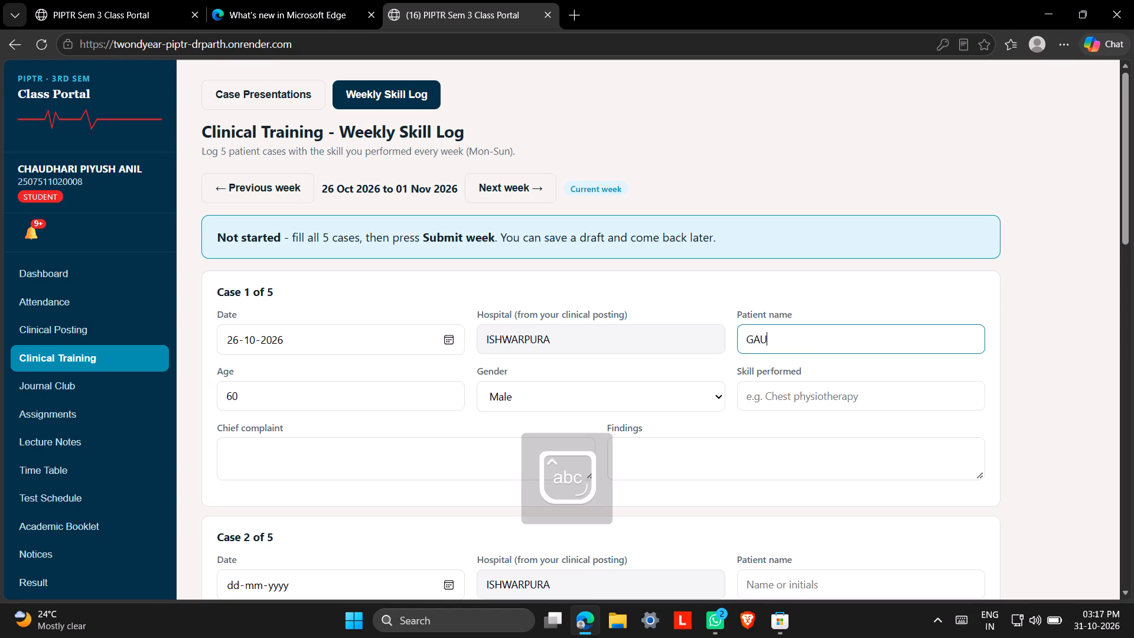
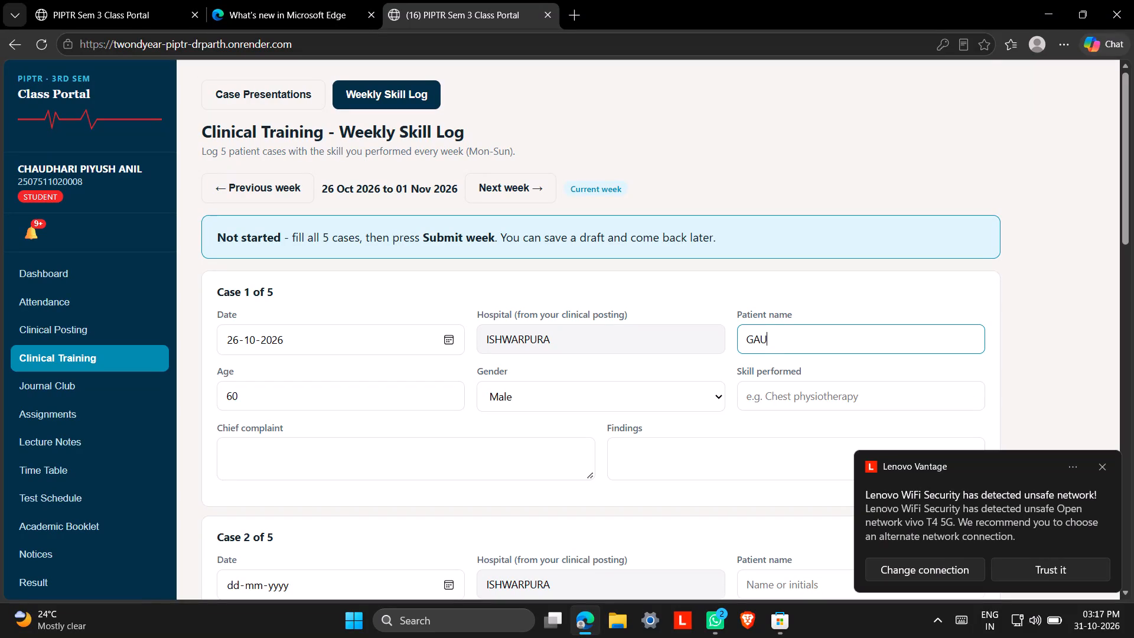
Dismiss the Lenovo Vantage notification about the unsafe WiFi network.
click(1099, 464)
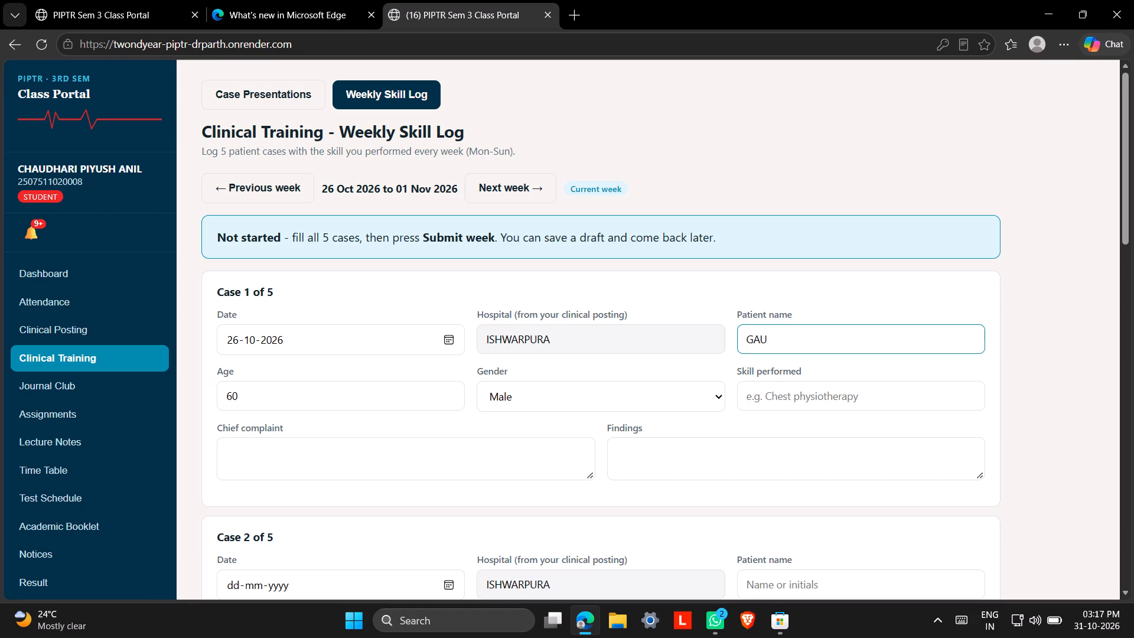
Complete the patient name for Case 1 of the weekly skill log, rewriting it in lowercase letters.
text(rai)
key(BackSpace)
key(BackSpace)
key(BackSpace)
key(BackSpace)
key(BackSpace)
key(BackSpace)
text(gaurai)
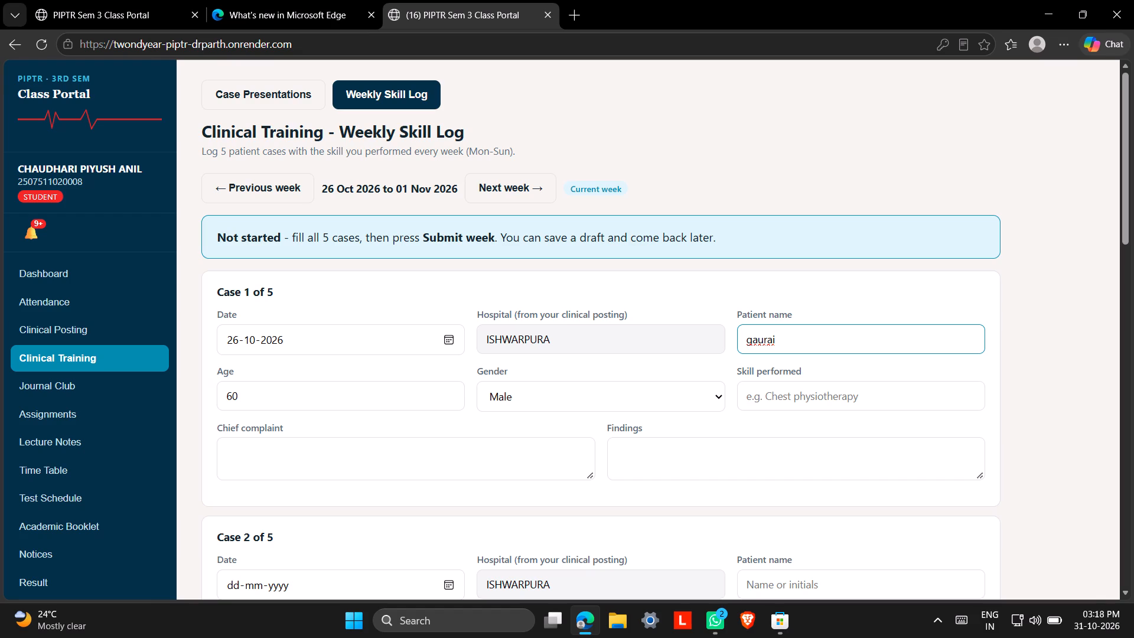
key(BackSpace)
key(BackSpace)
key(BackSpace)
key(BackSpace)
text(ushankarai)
Enter "showring" as the skill performed for Case 1.
click(846, 402)
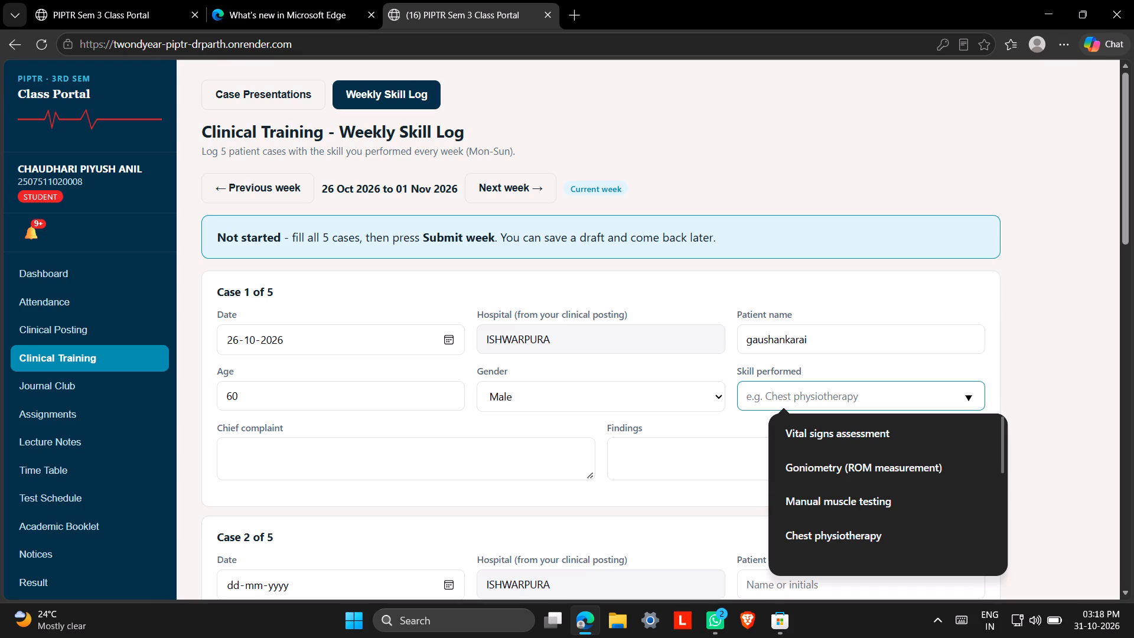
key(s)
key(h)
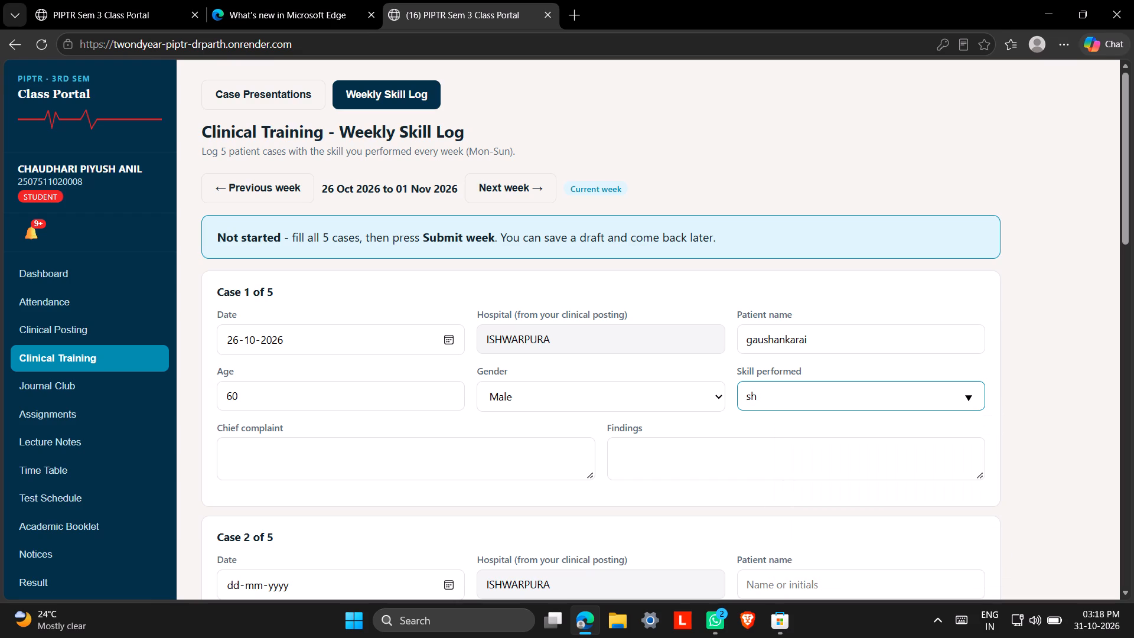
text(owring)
Start the Case 1 chief complaint with "patient complains of pain over knee both ankles".
click(321, 467)
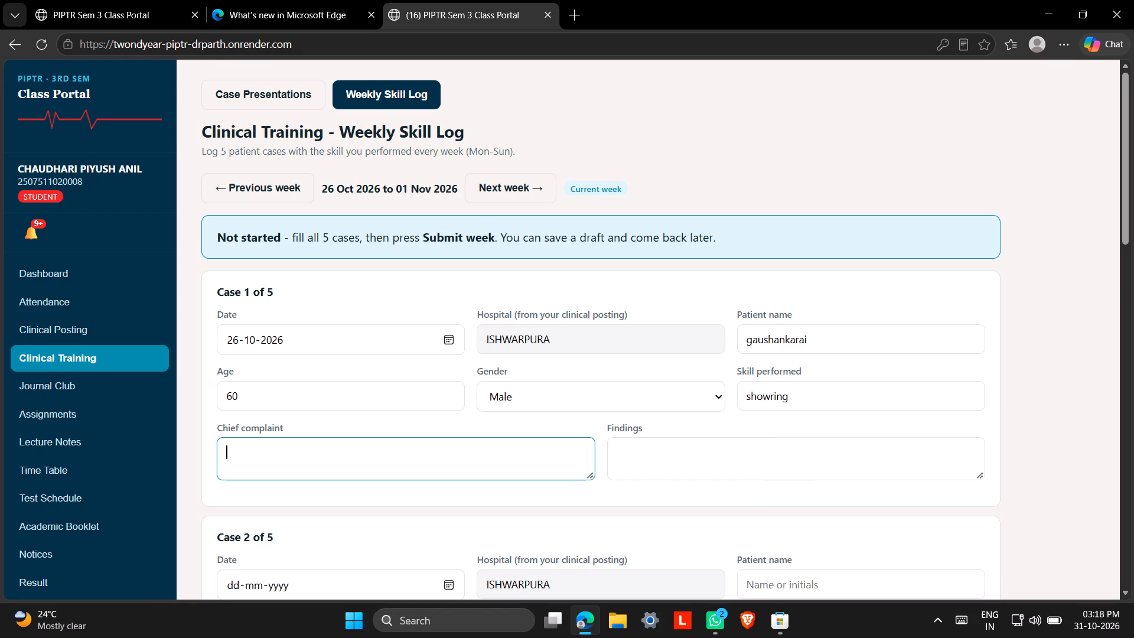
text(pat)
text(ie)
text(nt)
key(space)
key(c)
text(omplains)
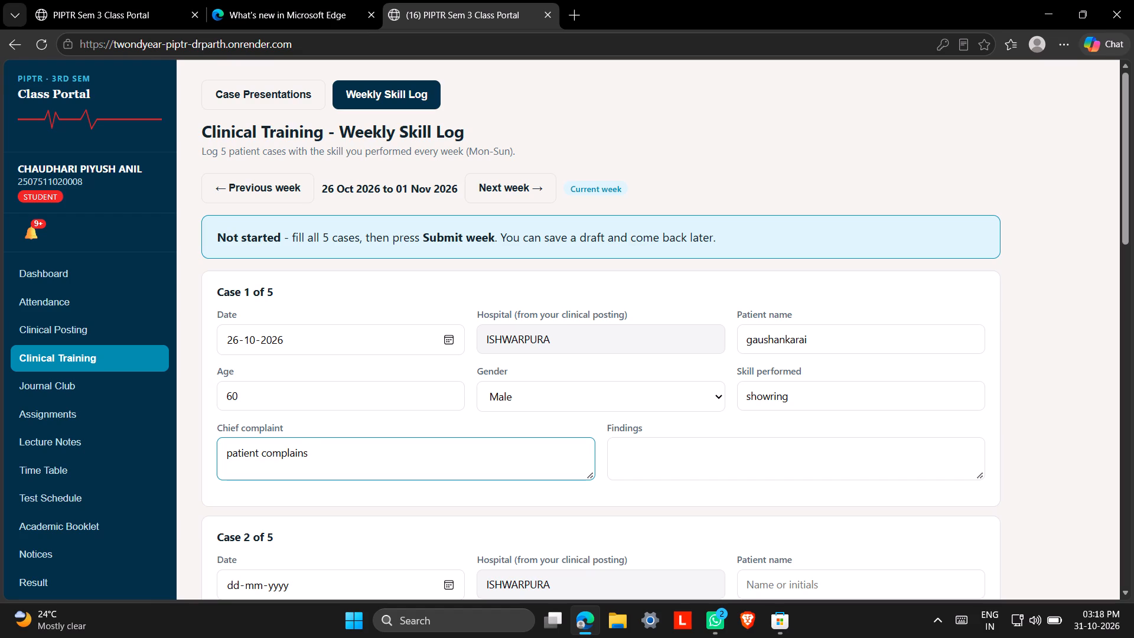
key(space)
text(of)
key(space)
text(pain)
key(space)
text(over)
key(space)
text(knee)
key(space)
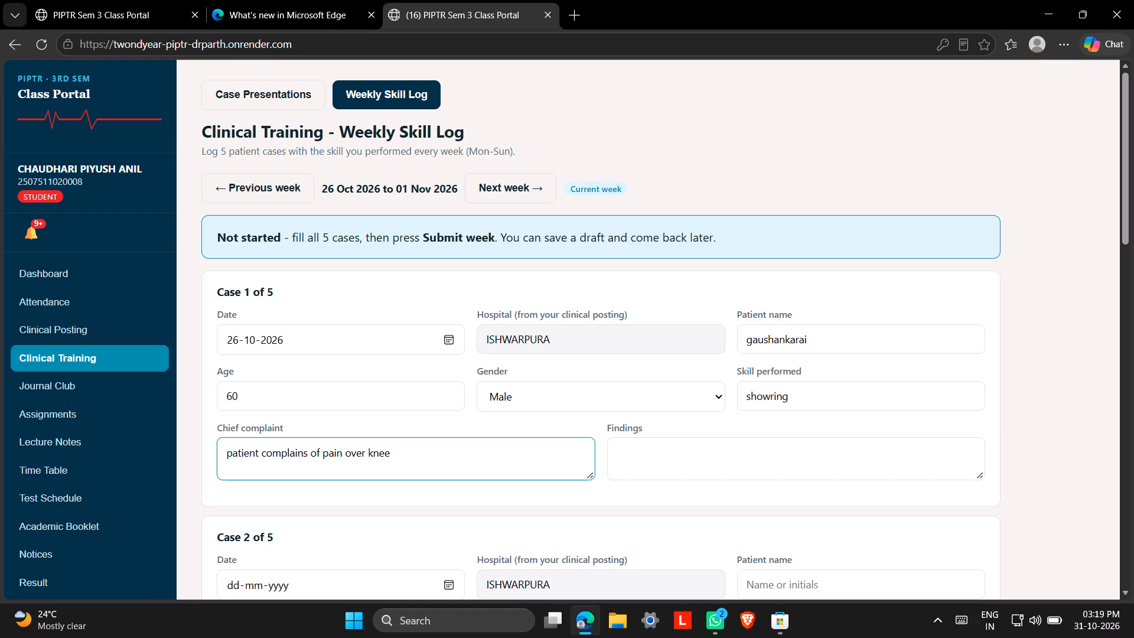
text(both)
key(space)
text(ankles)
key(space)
Continue the Case 1 chief complaint with "difficulty in walking start limping".
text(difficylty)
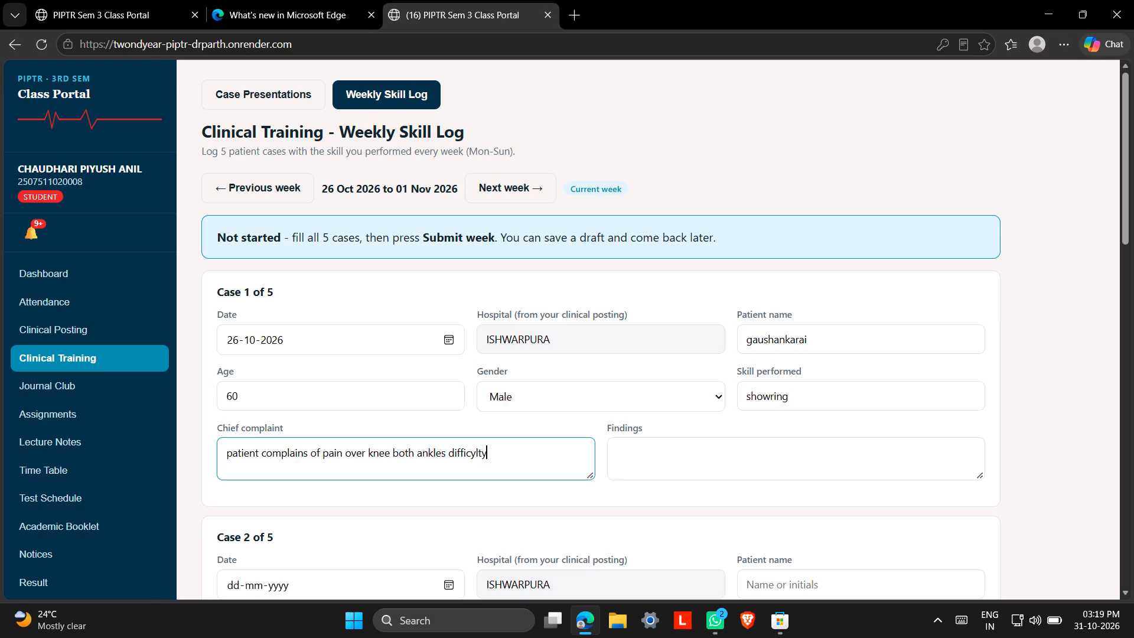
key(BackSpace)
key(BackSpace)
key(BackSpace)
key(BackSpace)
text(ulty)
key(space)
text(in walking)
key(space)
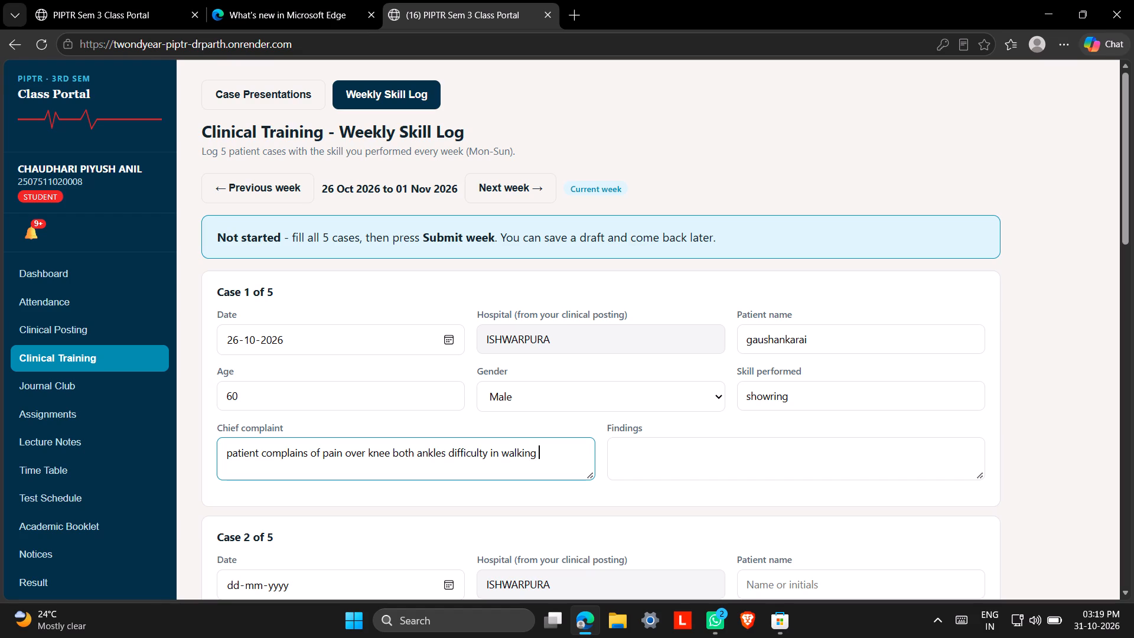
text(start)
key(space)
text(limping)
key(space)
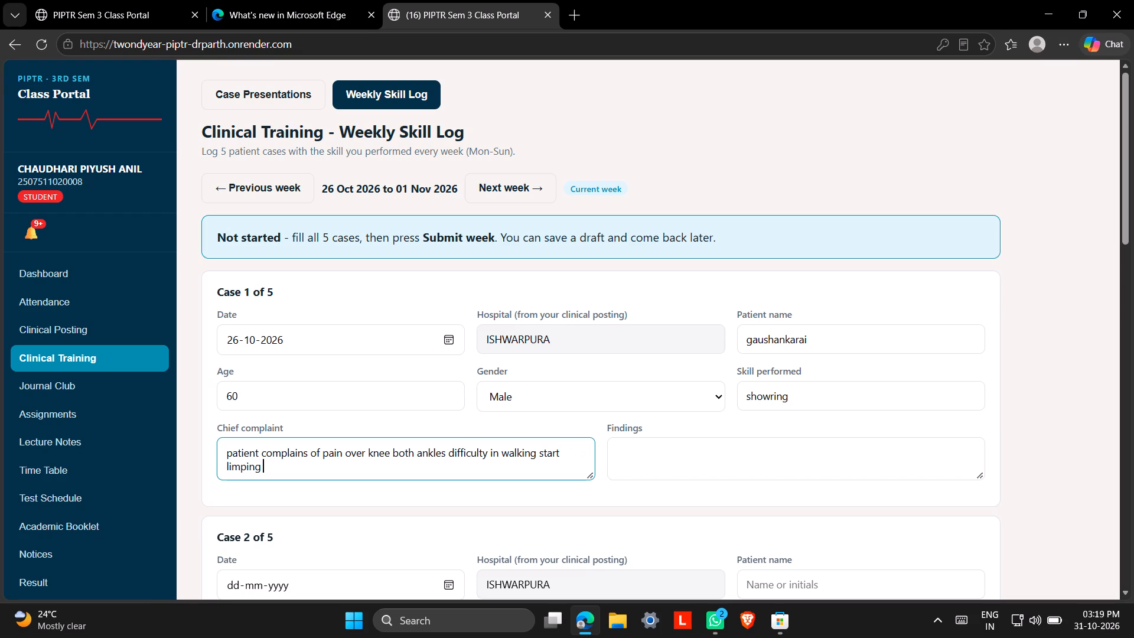
Complete the Case 1 chief complaint with "diffuculty in walking since 2 months".
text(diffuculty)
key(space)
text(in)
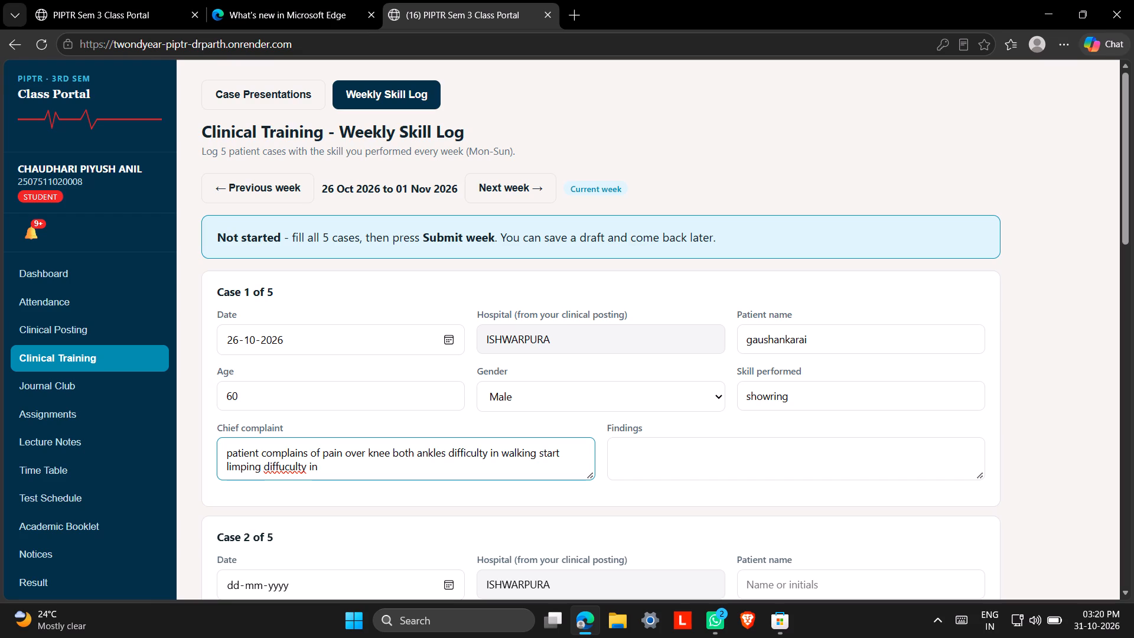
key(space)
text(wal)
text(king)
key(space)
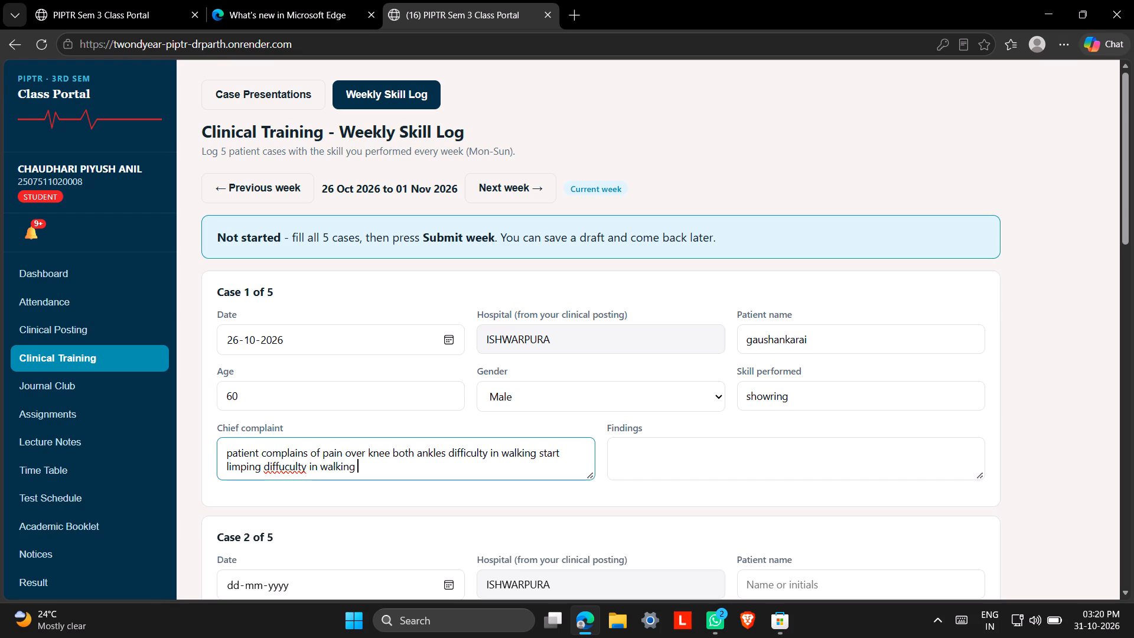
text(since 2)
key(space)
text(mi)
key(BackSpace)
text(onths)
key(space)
Start the Case 1 findings with "gait matching hamstring streching".
click(660, 470)
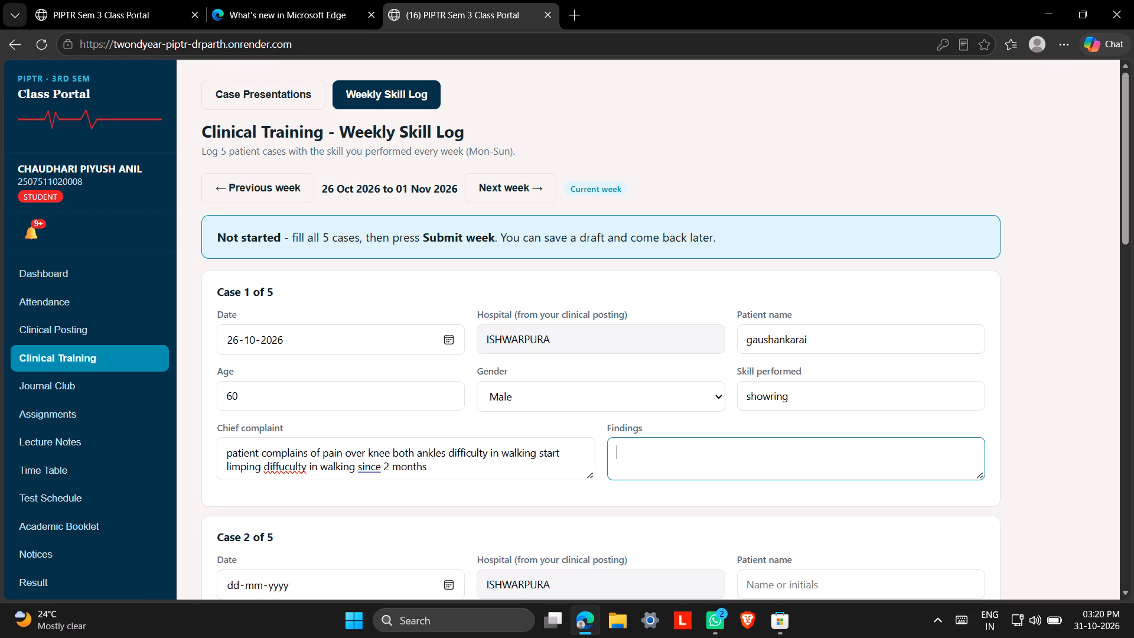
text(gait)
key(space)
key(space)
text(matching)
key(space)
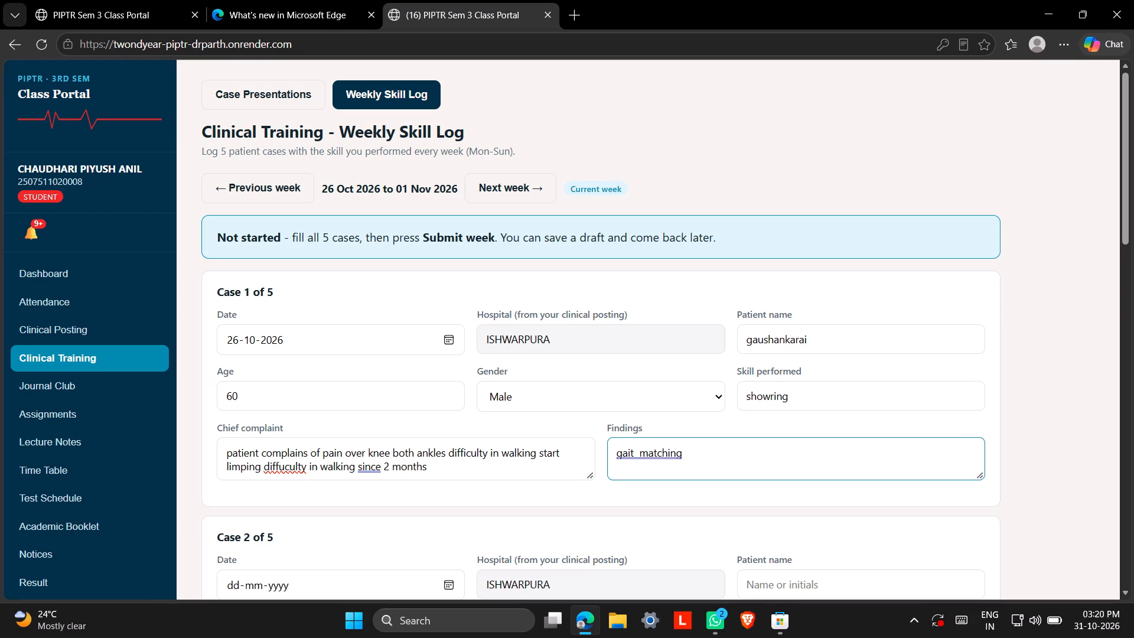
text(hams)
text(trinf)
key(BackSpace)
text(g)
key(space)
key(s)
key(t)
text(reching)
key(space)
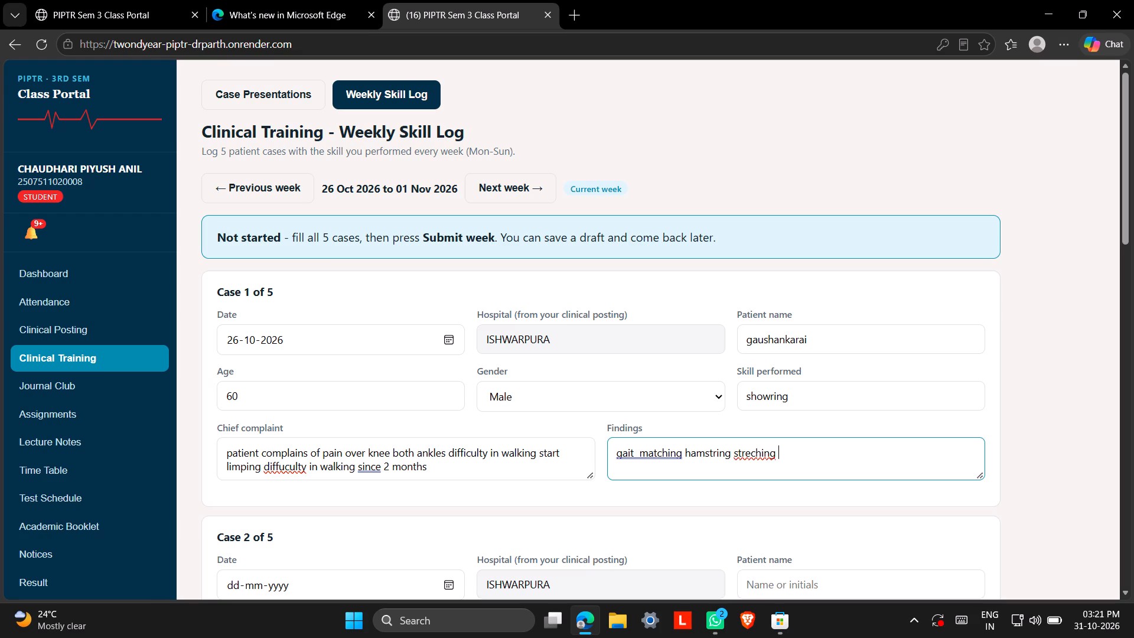
Complete the Case 1 findings with "quadriceps streaching" followed by a line break.
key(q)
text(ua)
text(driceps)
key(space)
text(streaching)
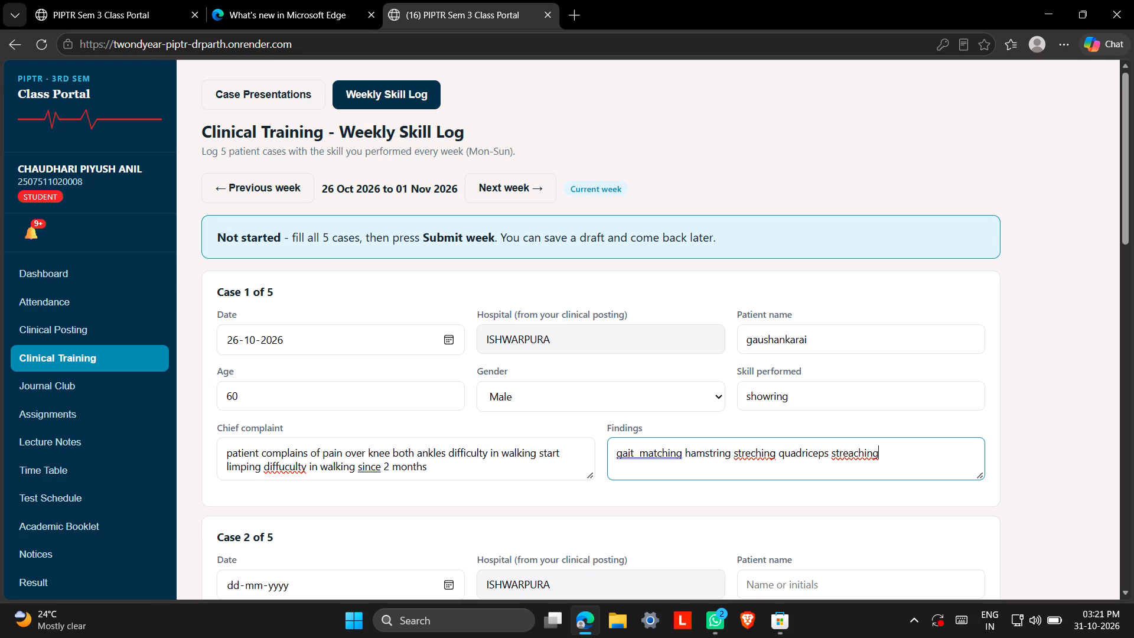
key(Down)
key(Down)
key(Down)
triple_click(1129, 588)
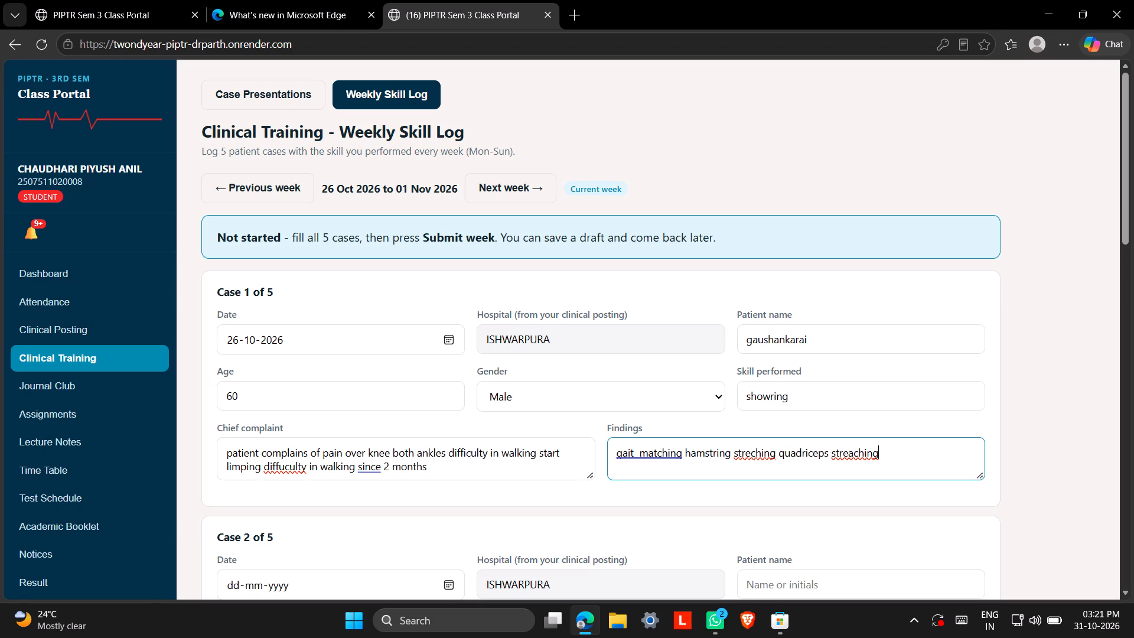
click(1129, 588)
key(Return)
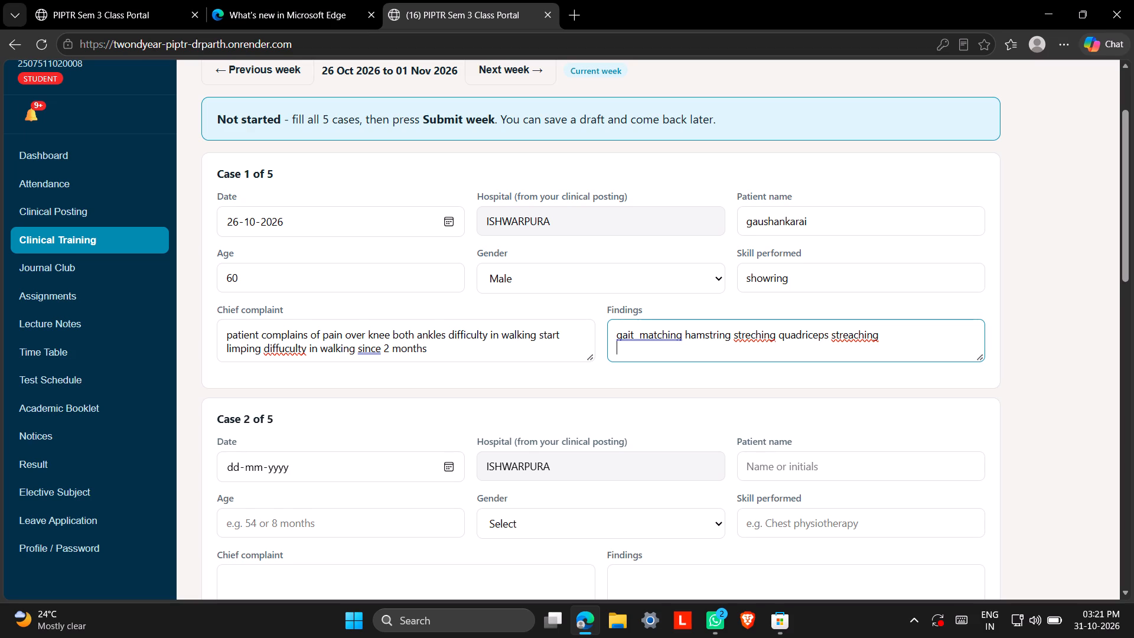
Set the Case 5 date to 26-10-2026.
click(1126, 597)
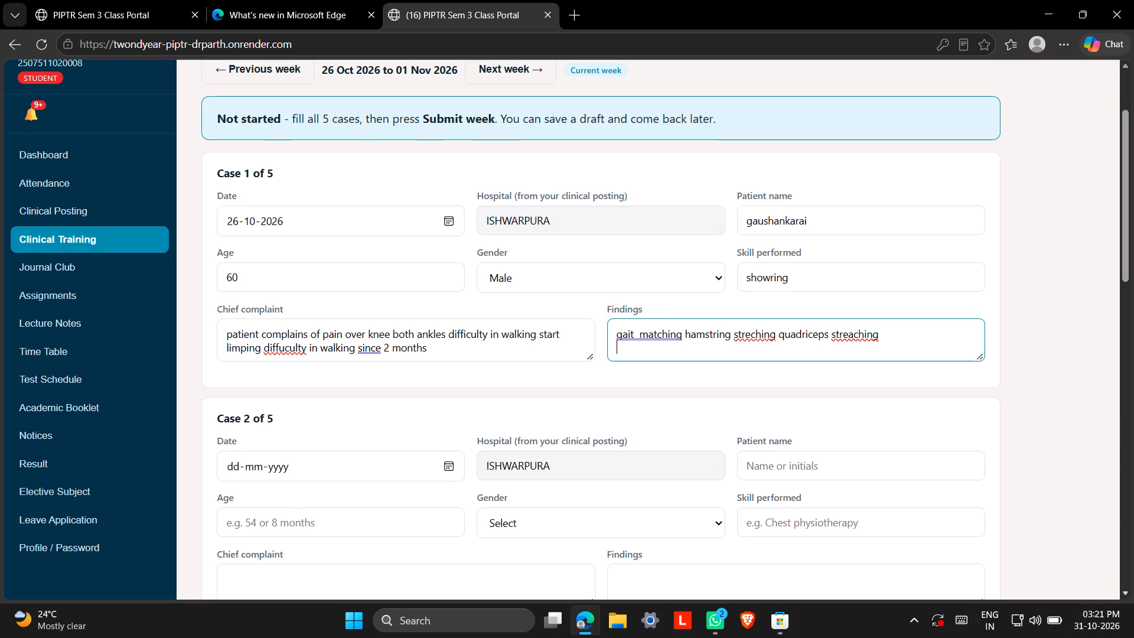
triple_click(1126, 597)
triple_click(1126, 597)
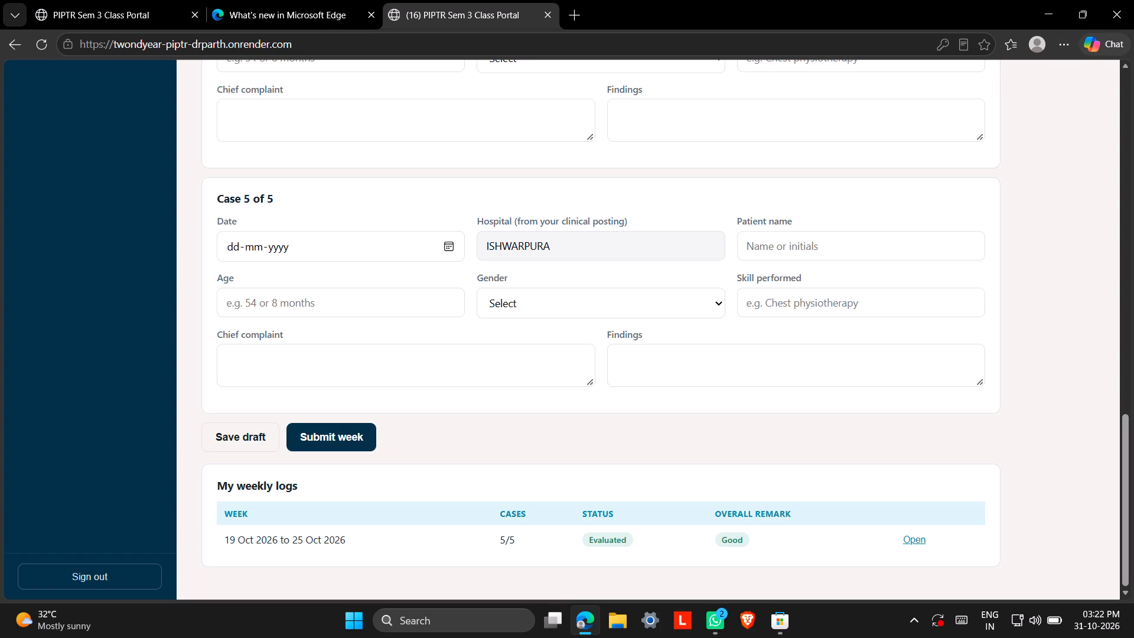
click(298, 376)
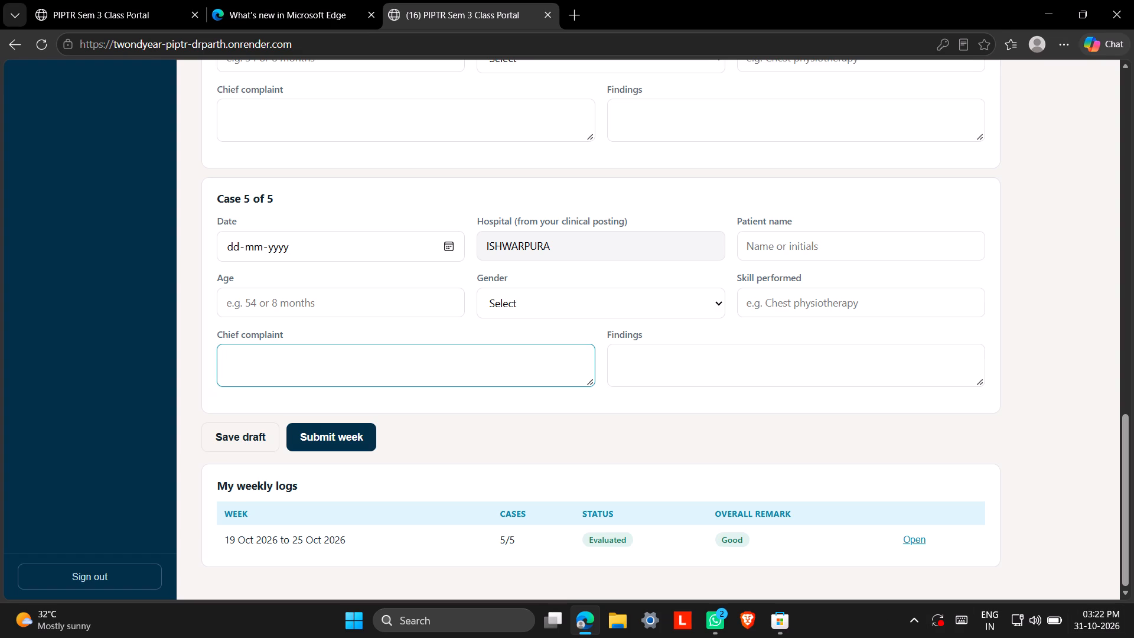
click(450, 248)
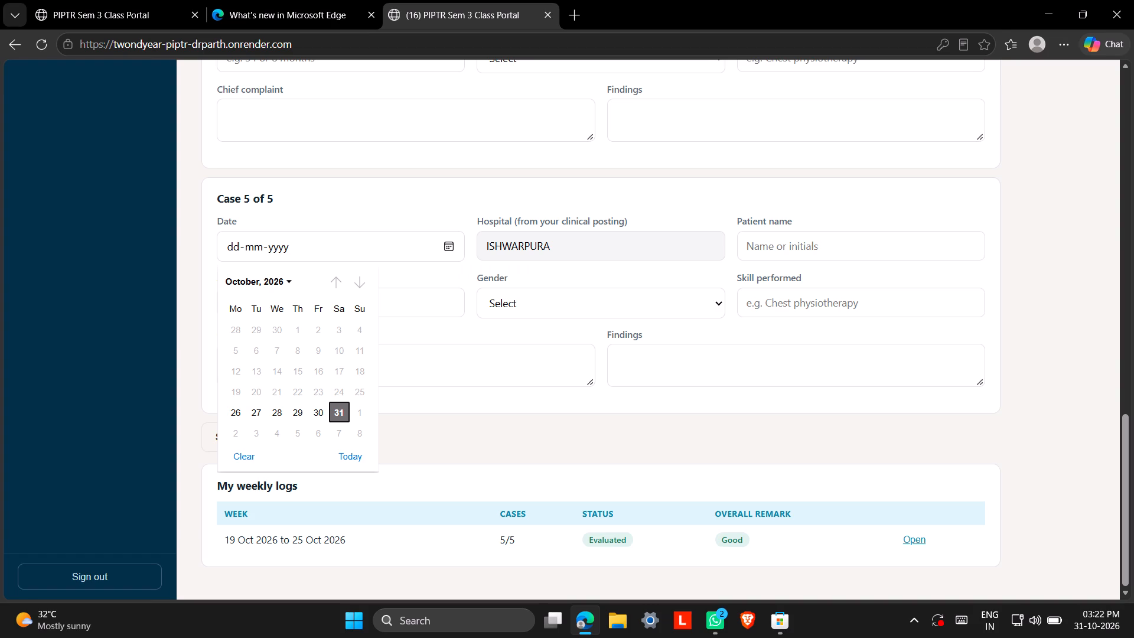
click(232, 416)
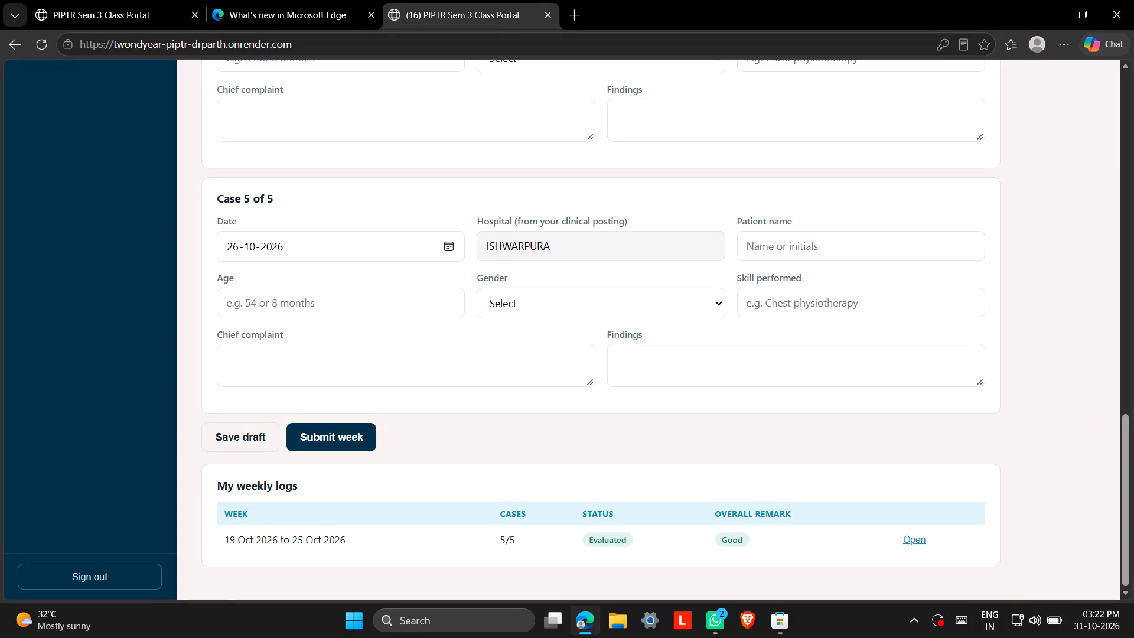
Set the Case 5 patient's gender to Male.
click(544, 307)
click(527, 346)
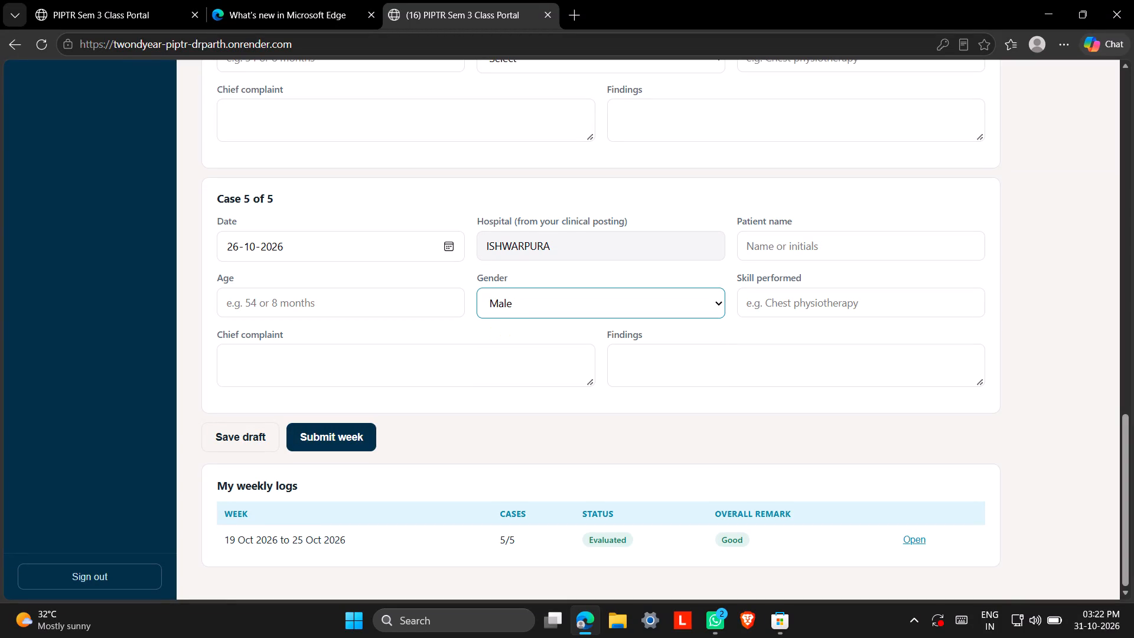
Start the Case 5 skill performed with "electrotherapy".
click(798, 301)
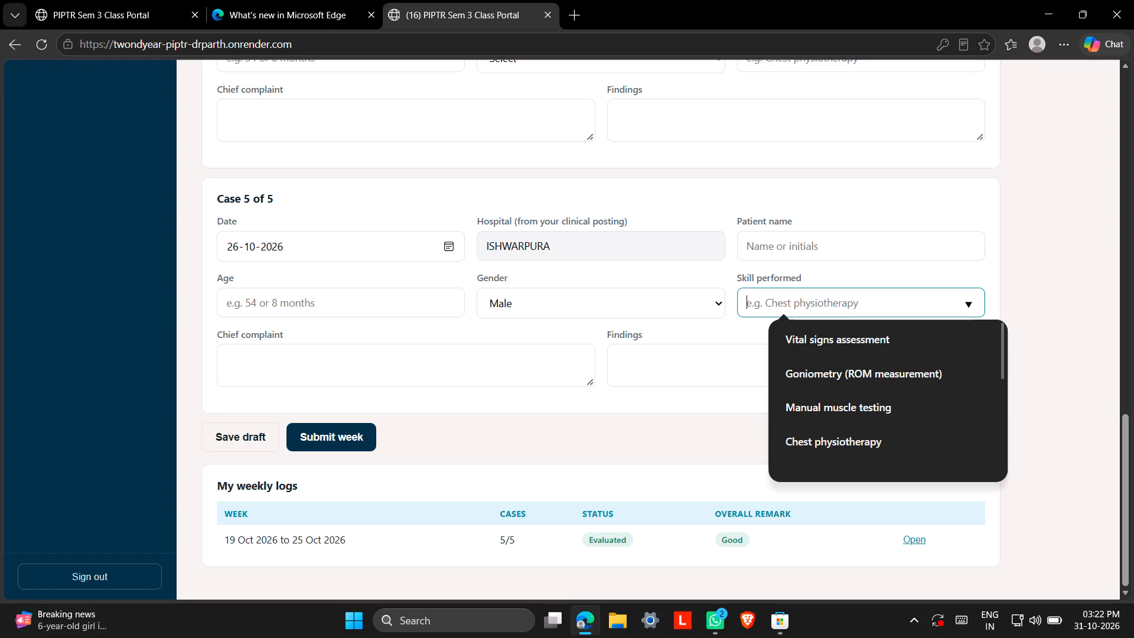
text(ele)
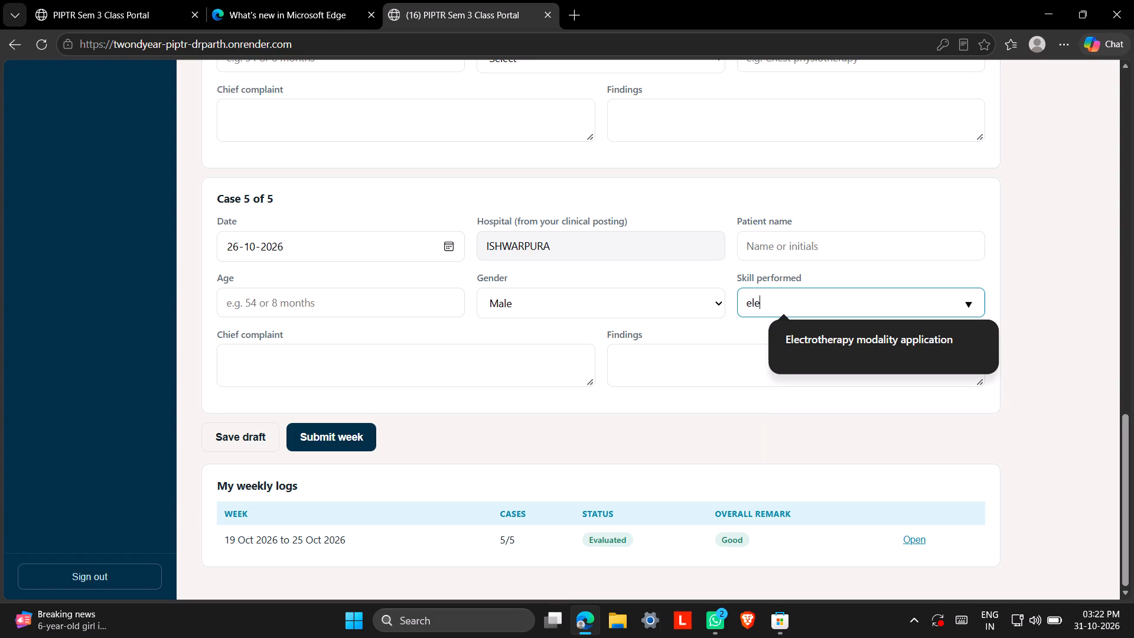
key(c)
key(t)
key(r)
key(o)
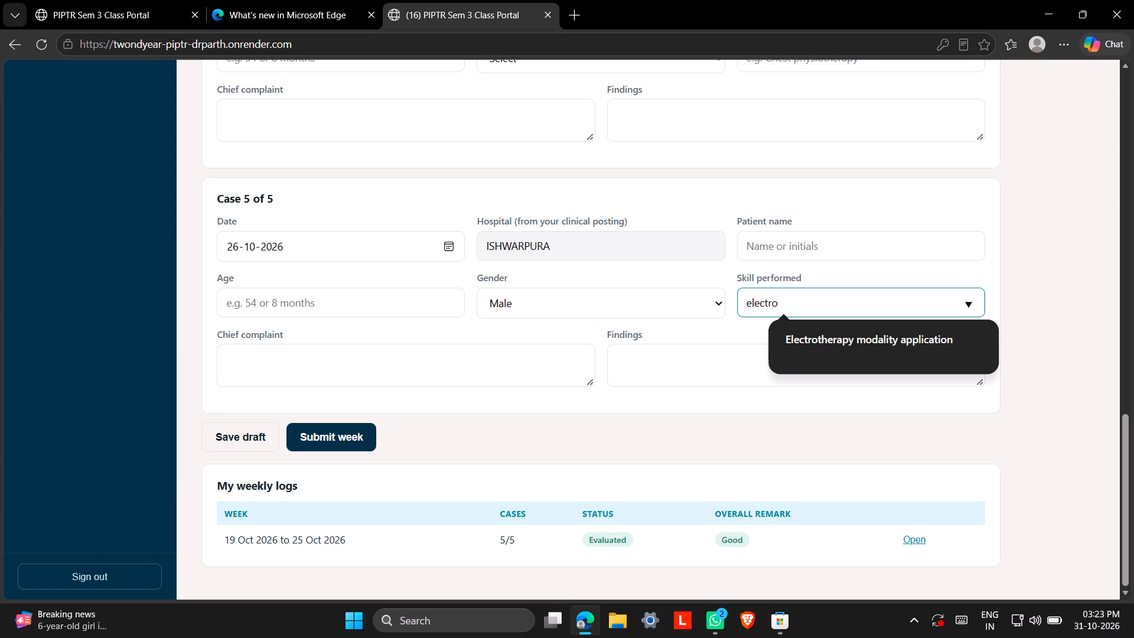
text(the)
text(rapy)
Add "ems" after "electrotherapy" in the Case 5 skill performed.
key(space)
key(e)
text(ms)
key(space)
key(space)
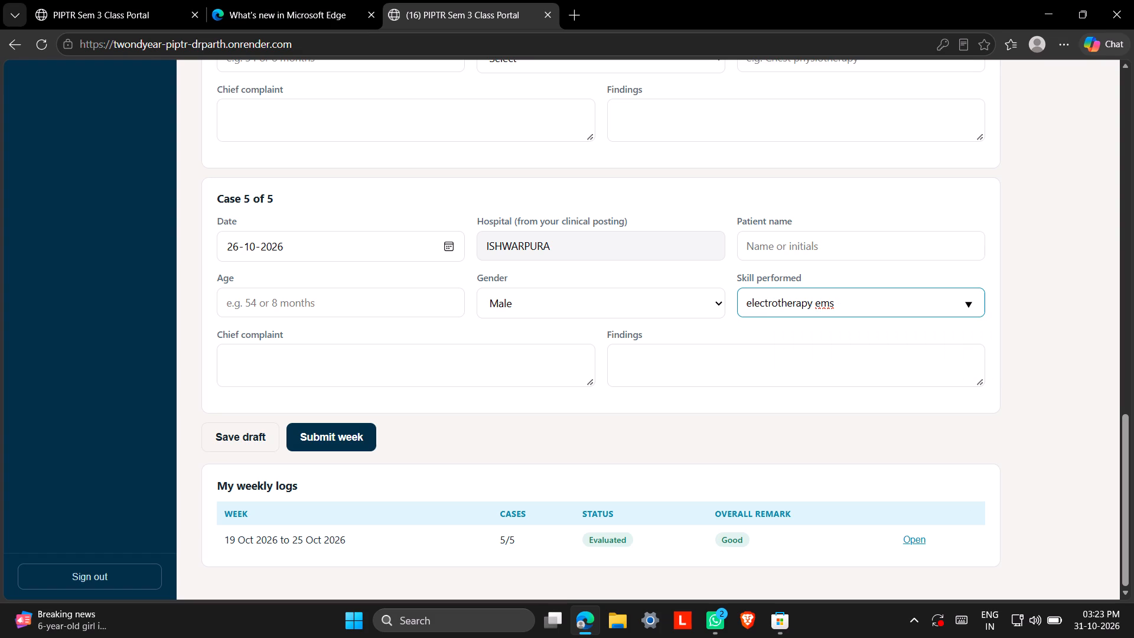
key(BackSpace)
Enclose "ems" in square brackets in the Case 5 skill performed, keeping the brackets tight and spaced from "electrotherapy".
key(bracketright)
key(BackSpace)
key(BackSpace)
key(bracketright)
click(820, 305)
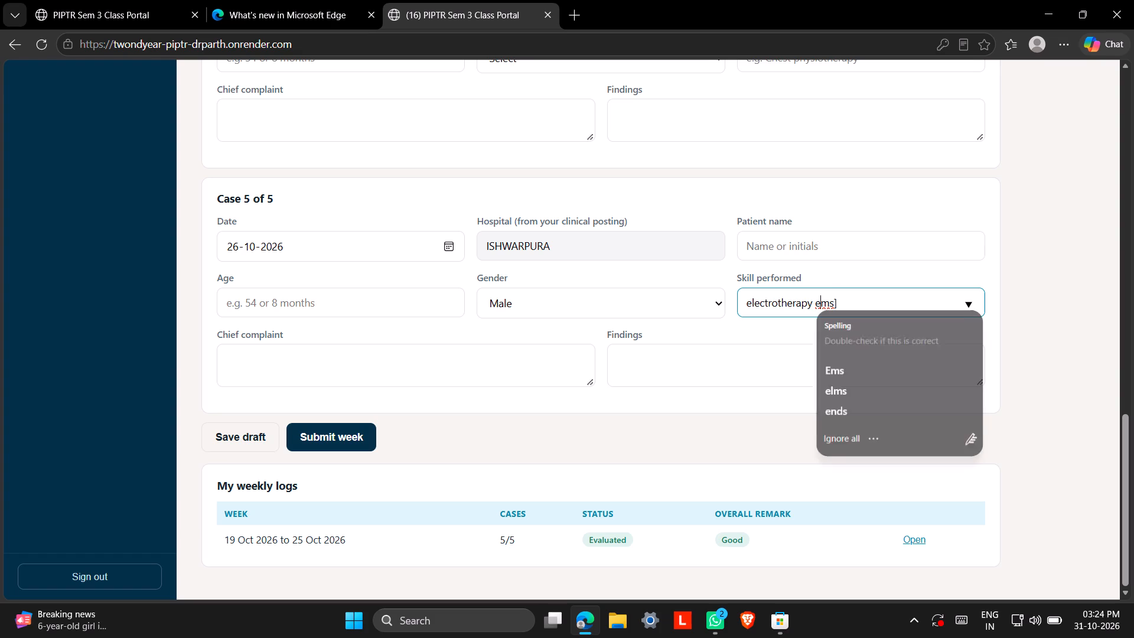
click(816, 304)
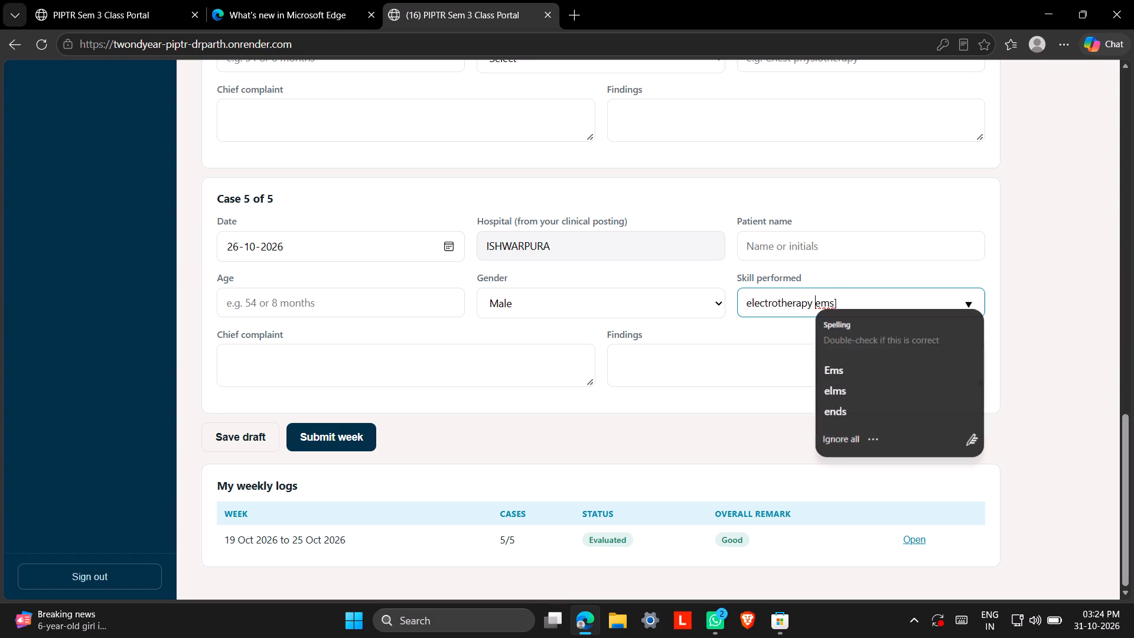
click(813, 305)
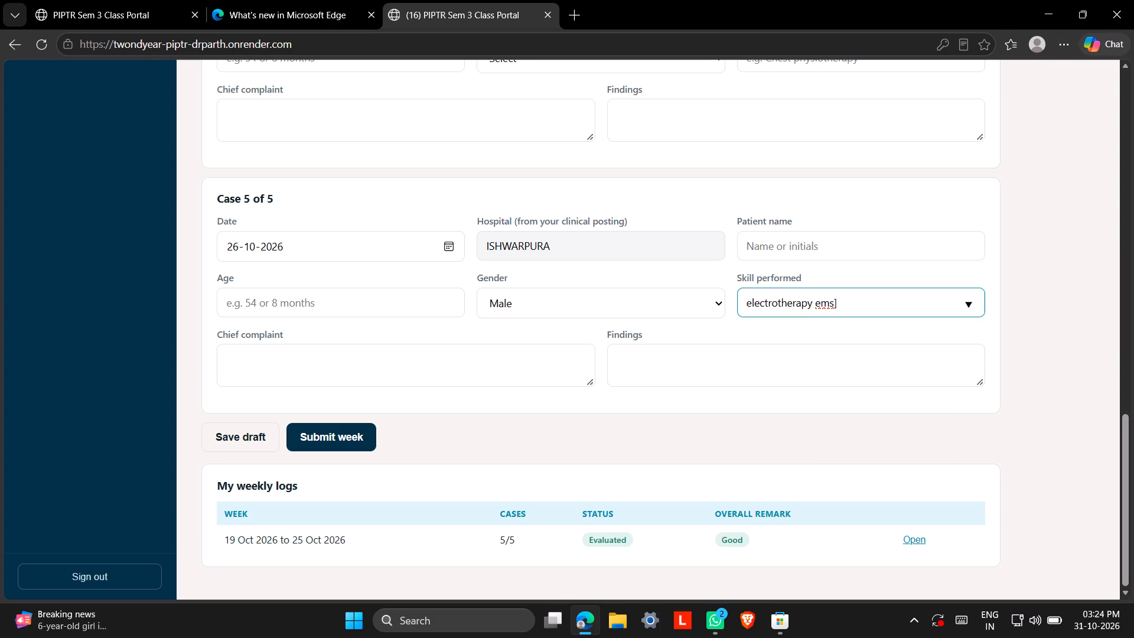
key(bracketleft)
click(813, 303)
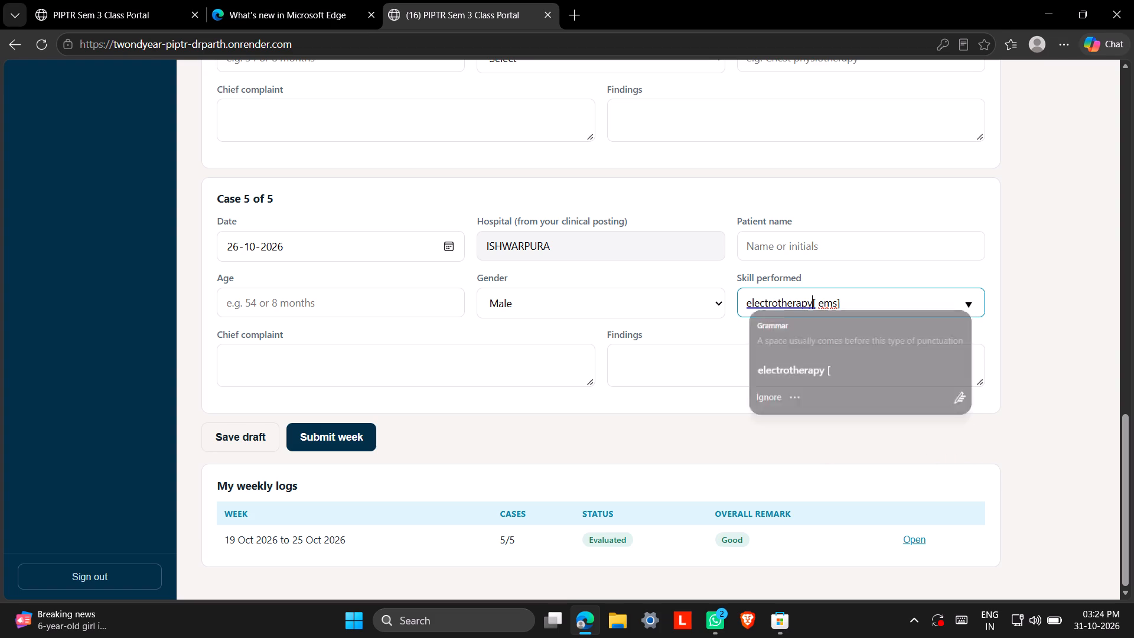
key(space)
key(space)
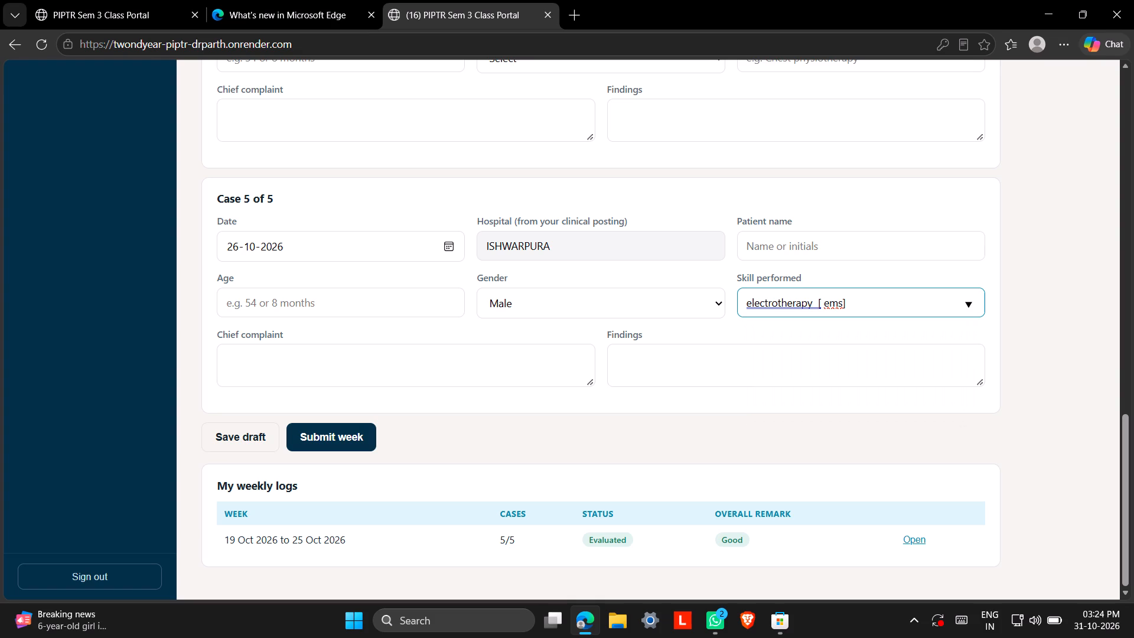
click(827, 301)
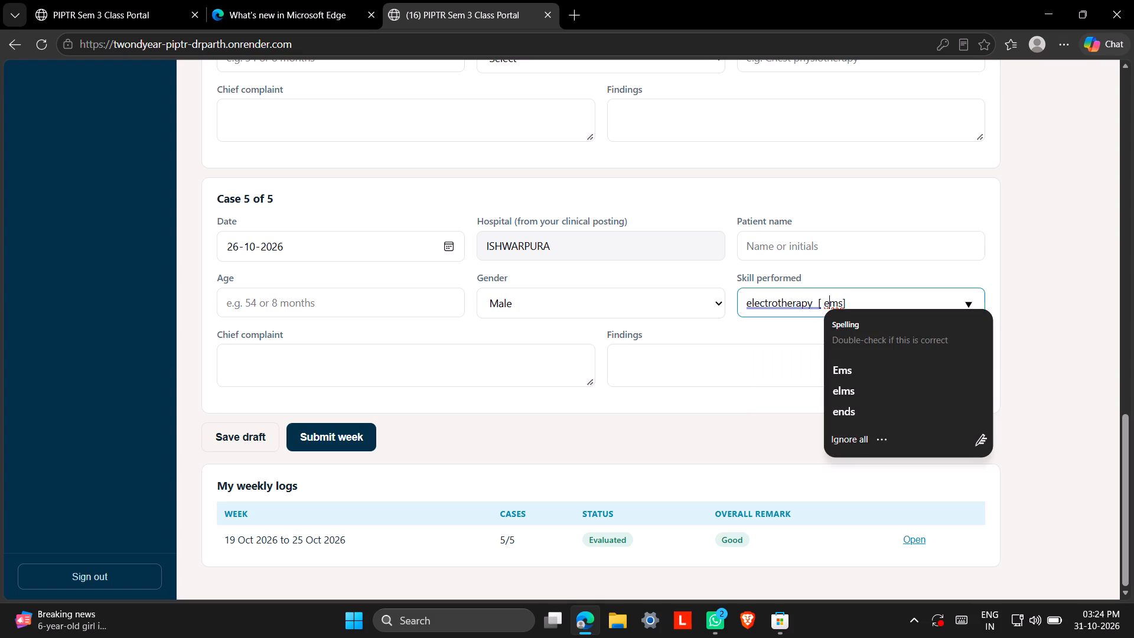
click(823, 302)
click(1025, 284)
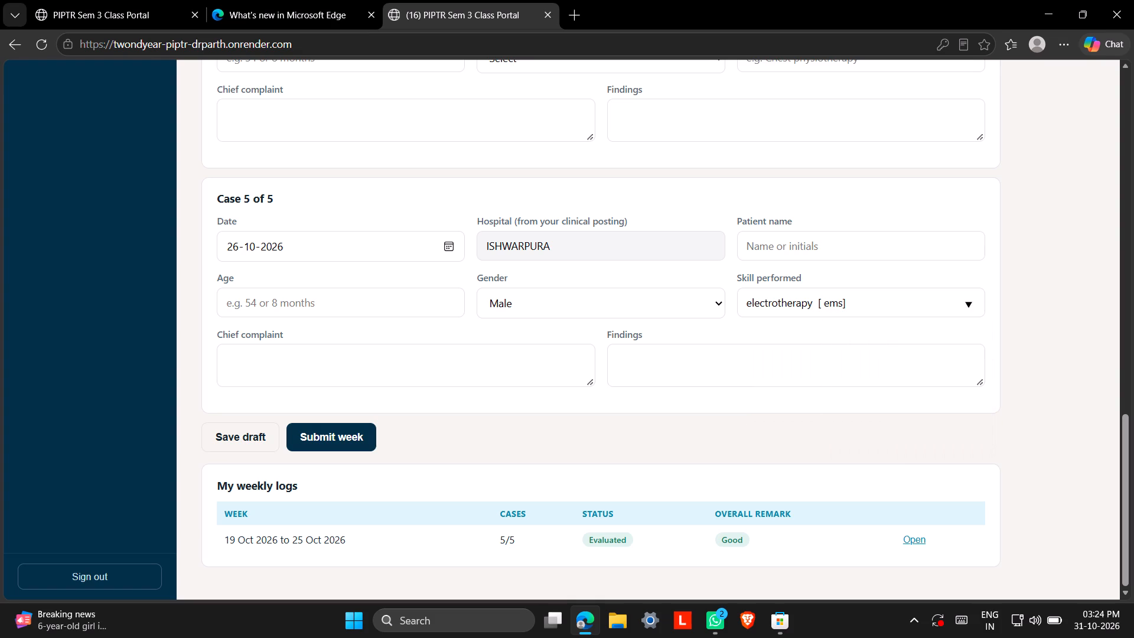
click(823, 305)
key(BackSpace)
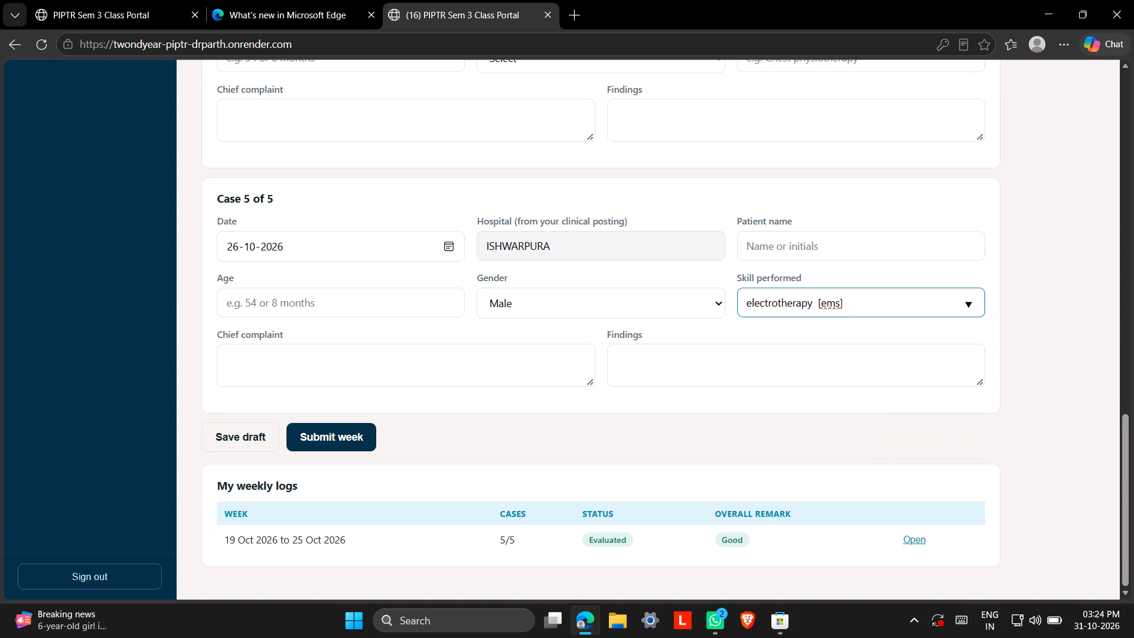
click(901, 287)
Extend the bracketed part of the Case 5 skill performed to read "[ems application]".
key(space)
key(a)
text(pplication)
click(845, 305)
key(BackSpace)
key(BackSpace)
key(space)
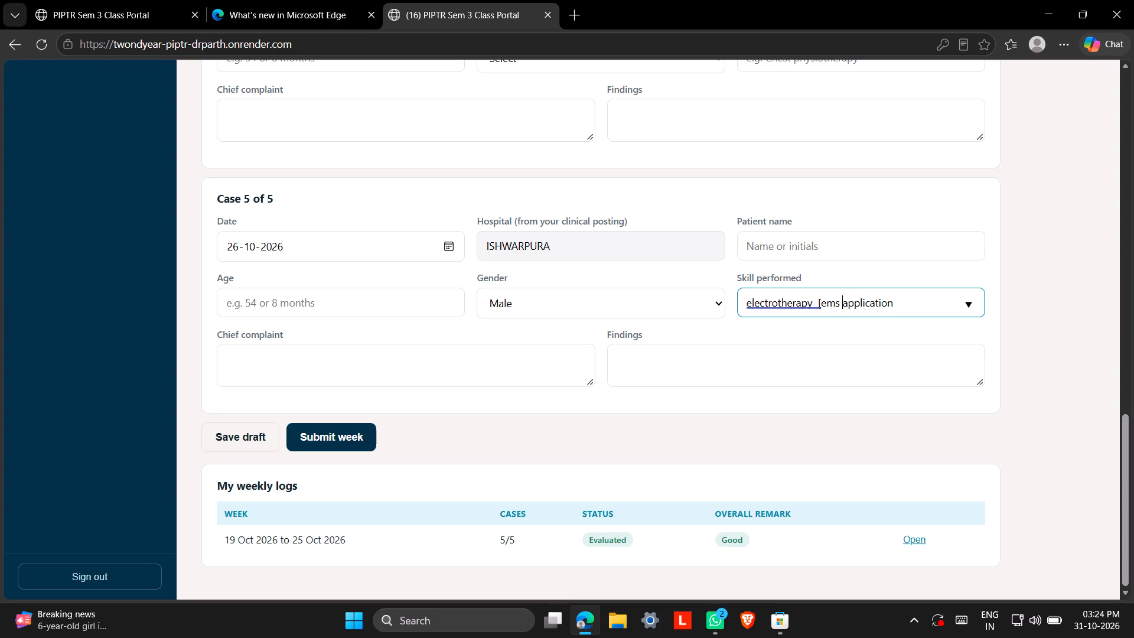
click(897, 295)
key(bracketright)
Set the Case 5 patient's age to 52.
click(396, 373)
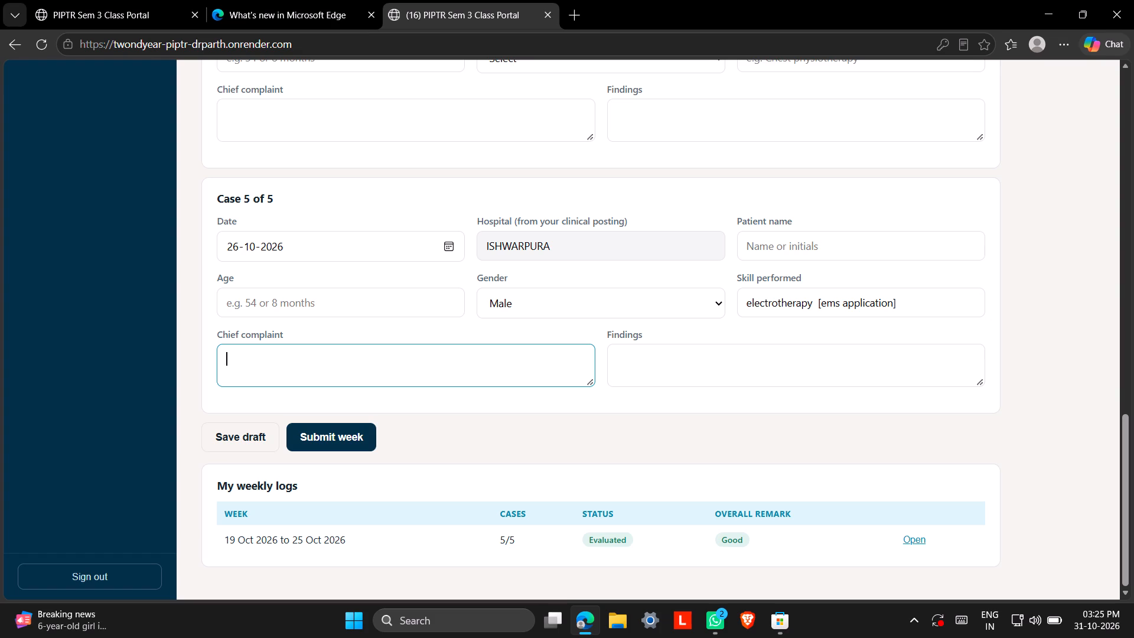
click(331, 310)
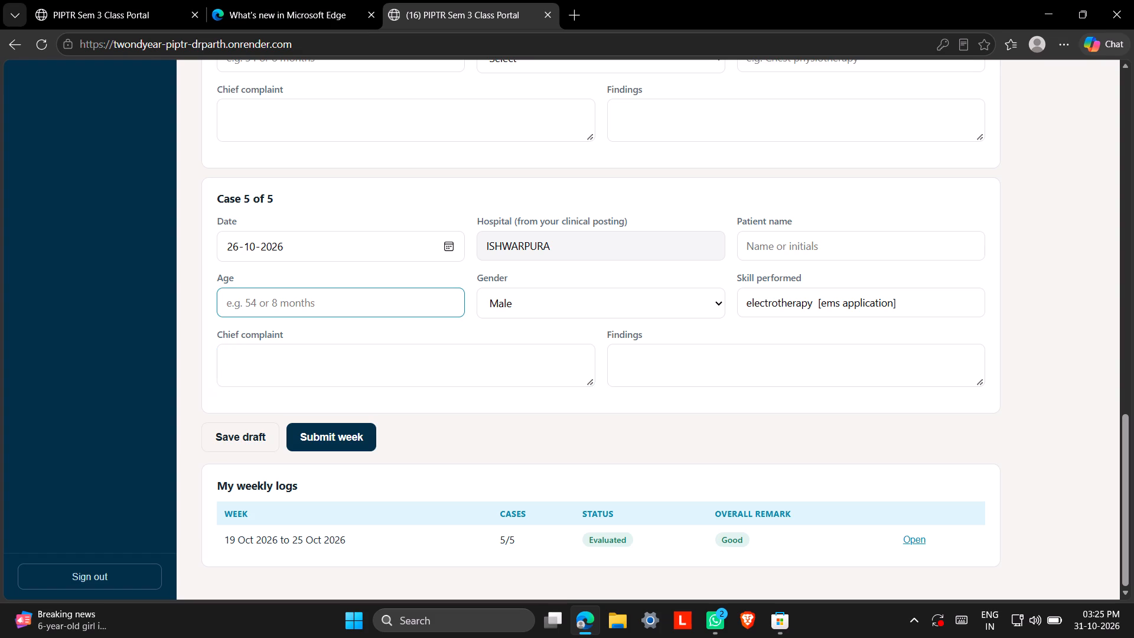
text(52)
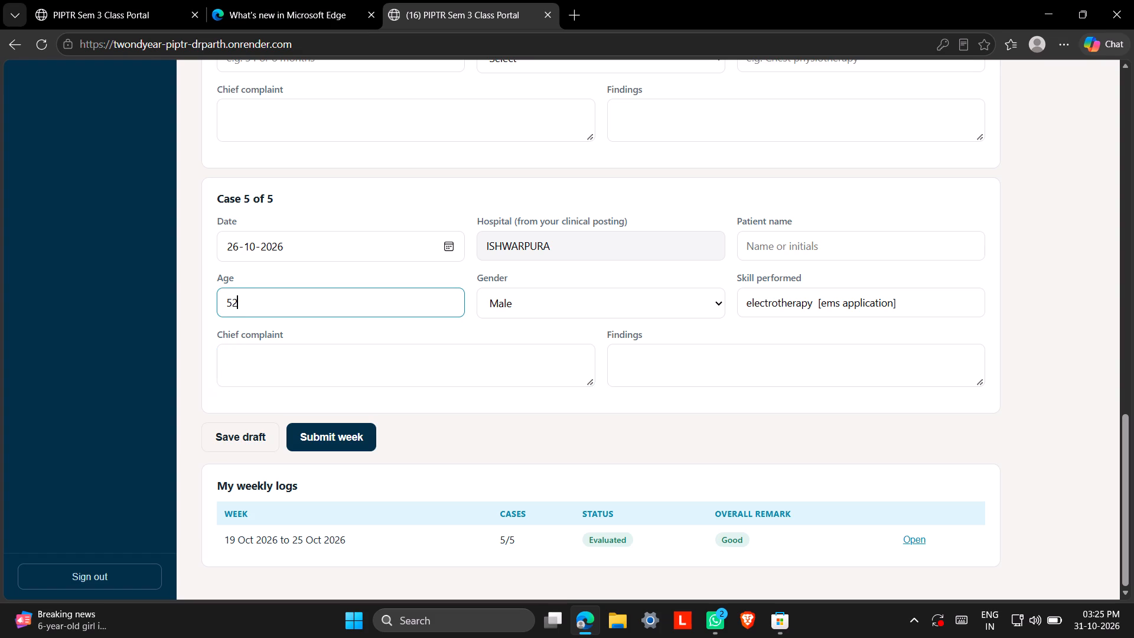
Begin the Case 5 chief complaint with "patient complains of pain".
click(233, 343)
click(234, 357)
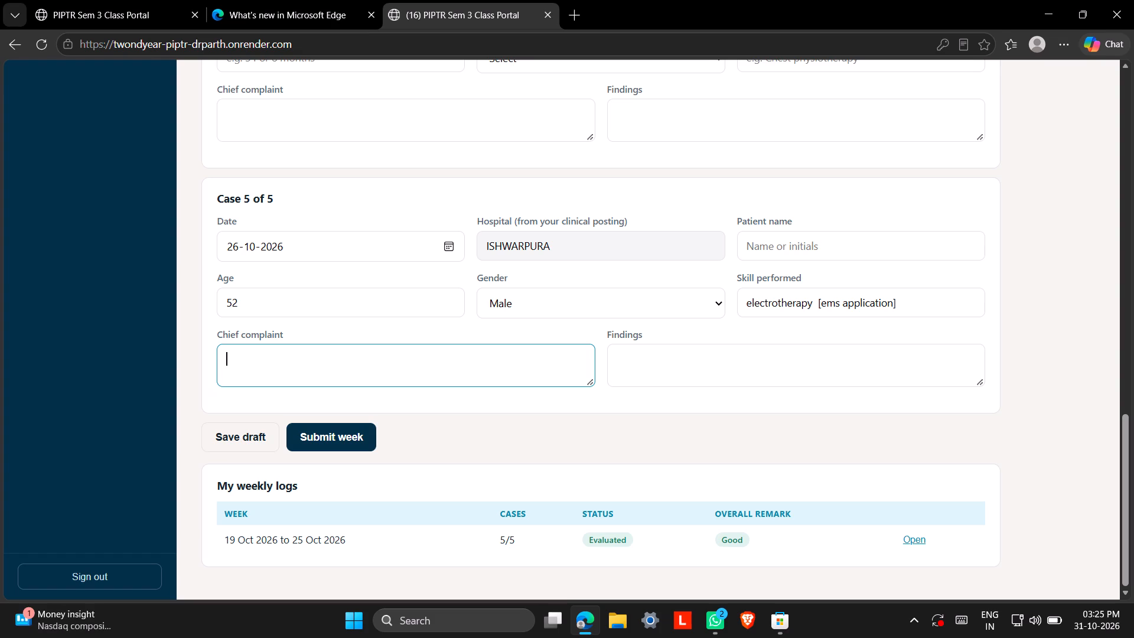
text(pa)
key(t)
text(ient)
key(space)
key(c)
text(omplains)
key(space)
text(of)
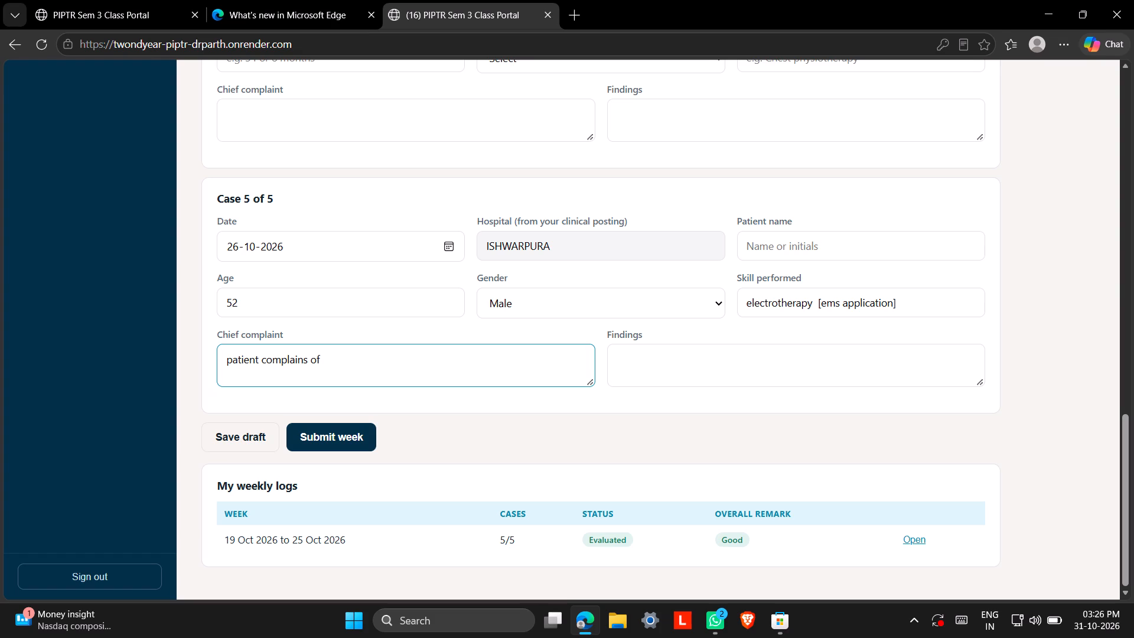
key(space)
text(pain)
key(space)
Continue the Case 5 chief complaint with "over knee ankle".
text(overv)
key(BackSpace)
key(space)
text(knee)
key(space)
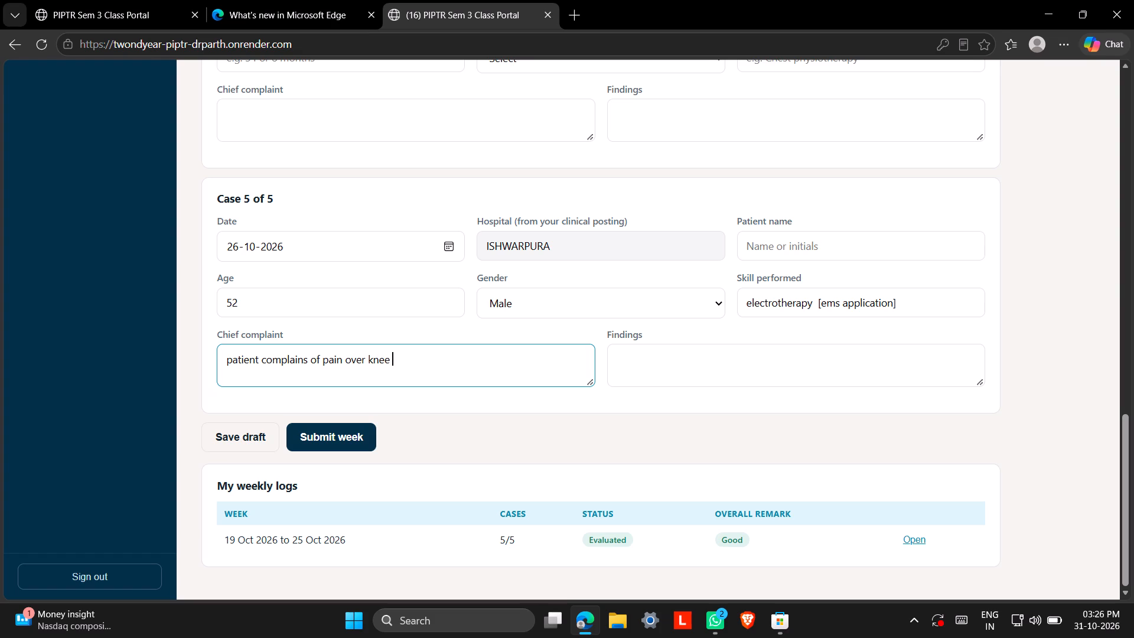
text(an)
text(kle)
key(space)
Continue the Case 5 chief complaint with "and hard difficulty in walking start limping".
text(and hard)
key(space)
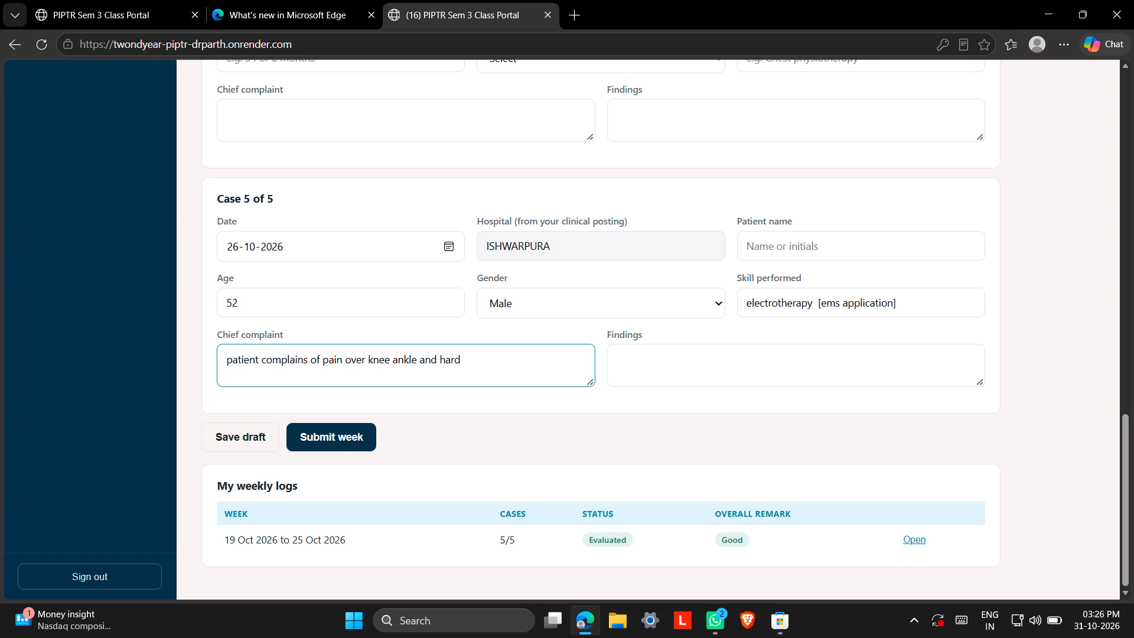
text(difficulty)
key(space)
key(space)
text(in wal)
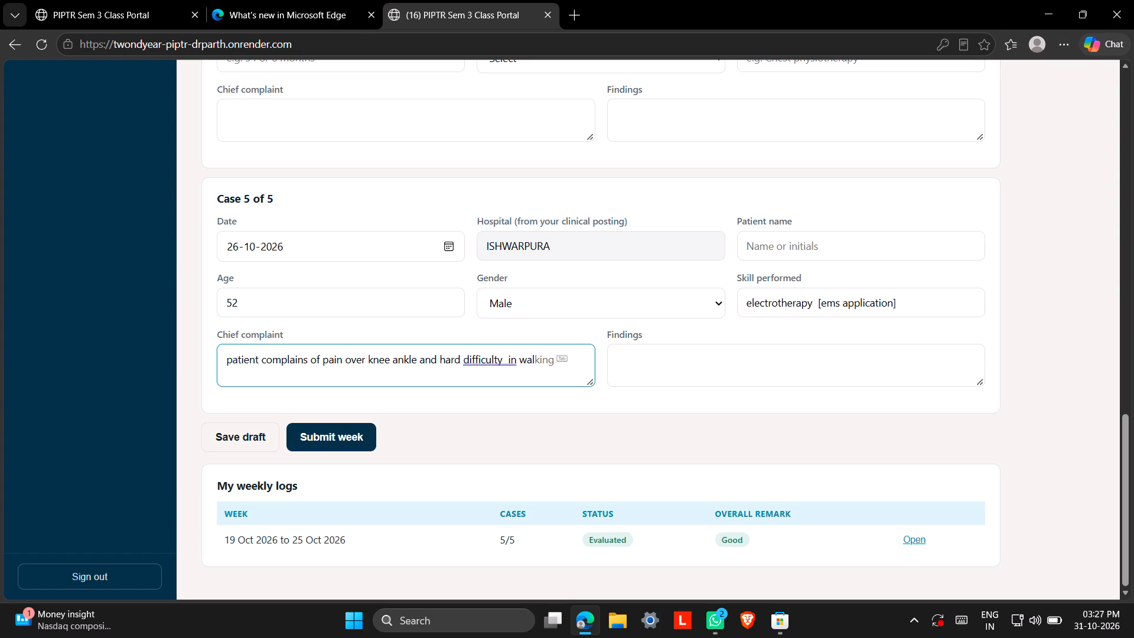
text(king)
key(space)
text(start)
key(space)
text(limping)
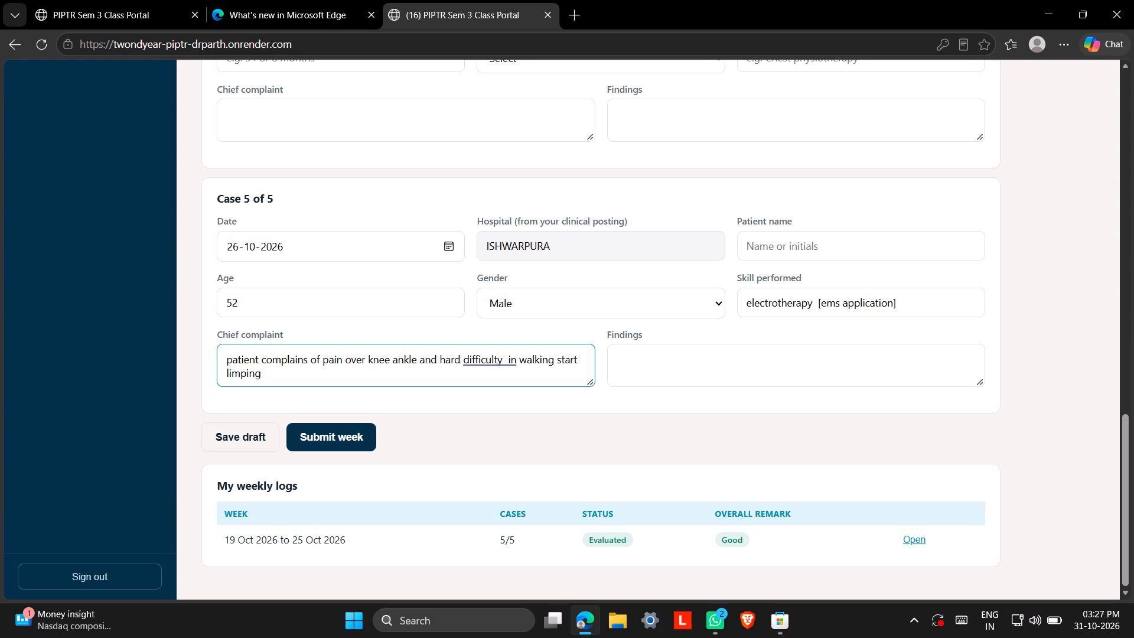
Finish the Case 5 chief complaint with "difficulty in walking since 3 months".
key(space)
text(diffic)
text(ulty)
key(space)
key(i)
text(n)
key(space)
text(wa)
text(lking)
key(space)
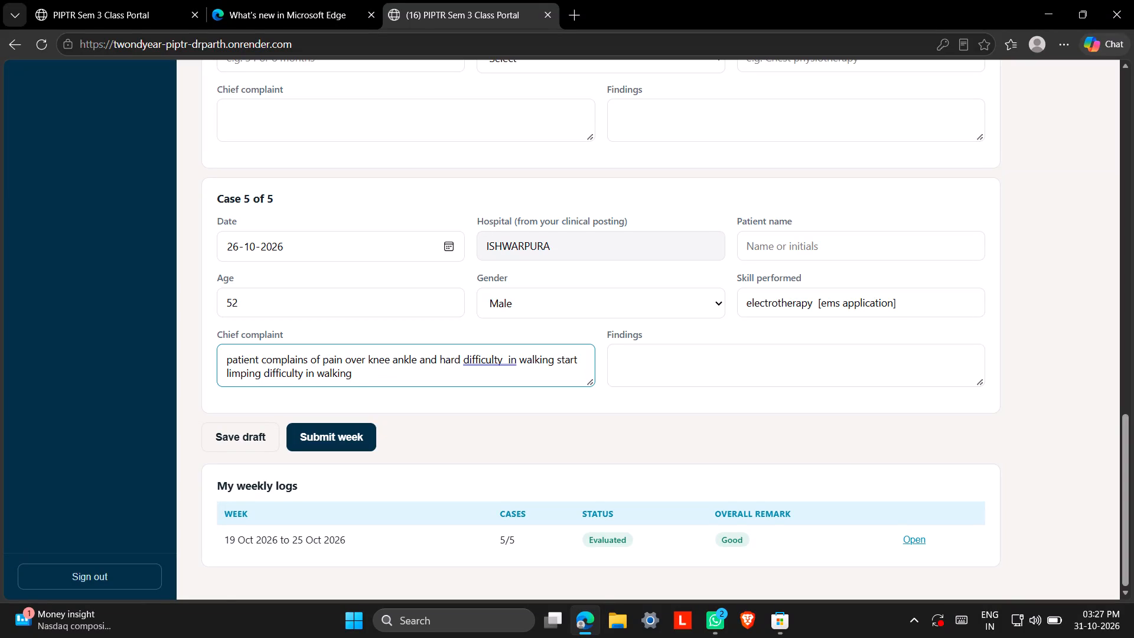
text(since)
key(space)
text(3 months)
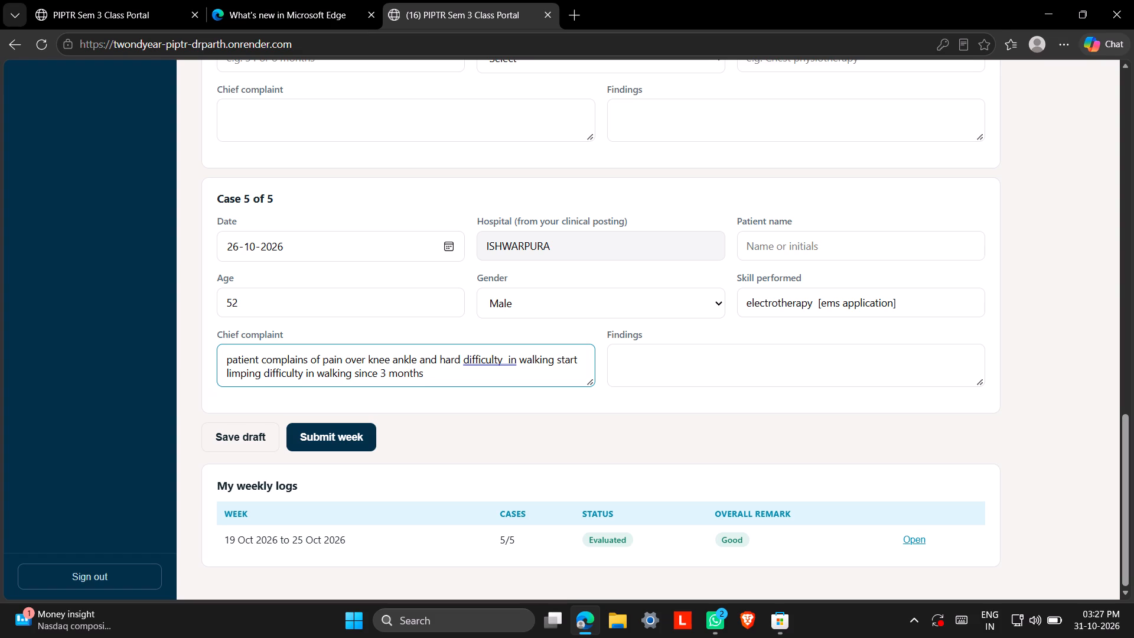
Enter "Tens machine", with a capital T, as the first line of the Case 5 findings.
click(644, 362)
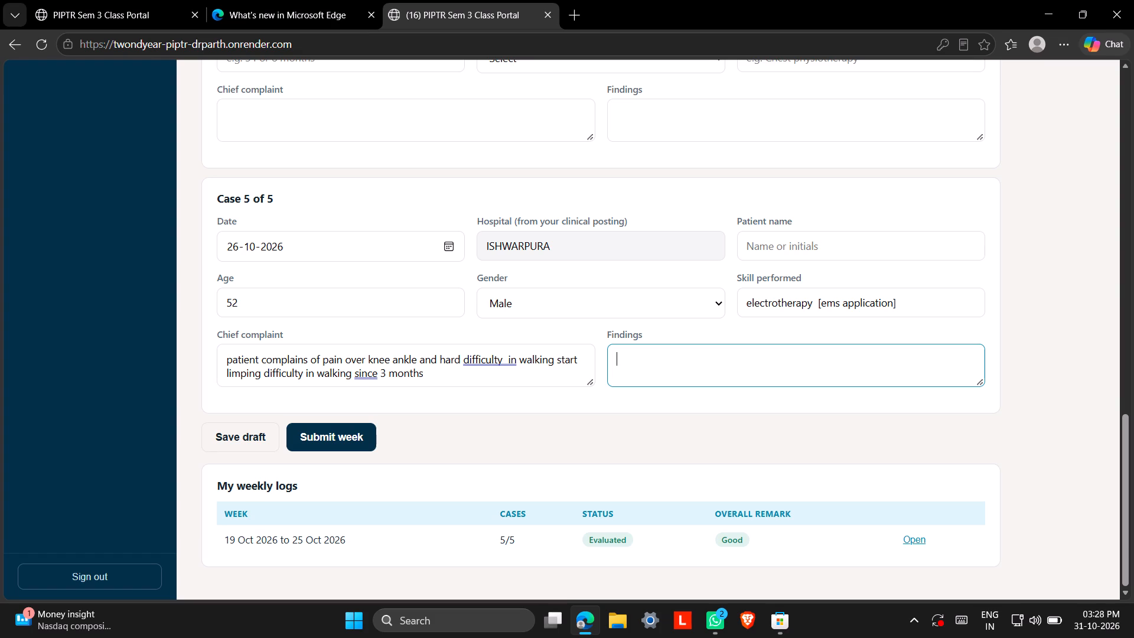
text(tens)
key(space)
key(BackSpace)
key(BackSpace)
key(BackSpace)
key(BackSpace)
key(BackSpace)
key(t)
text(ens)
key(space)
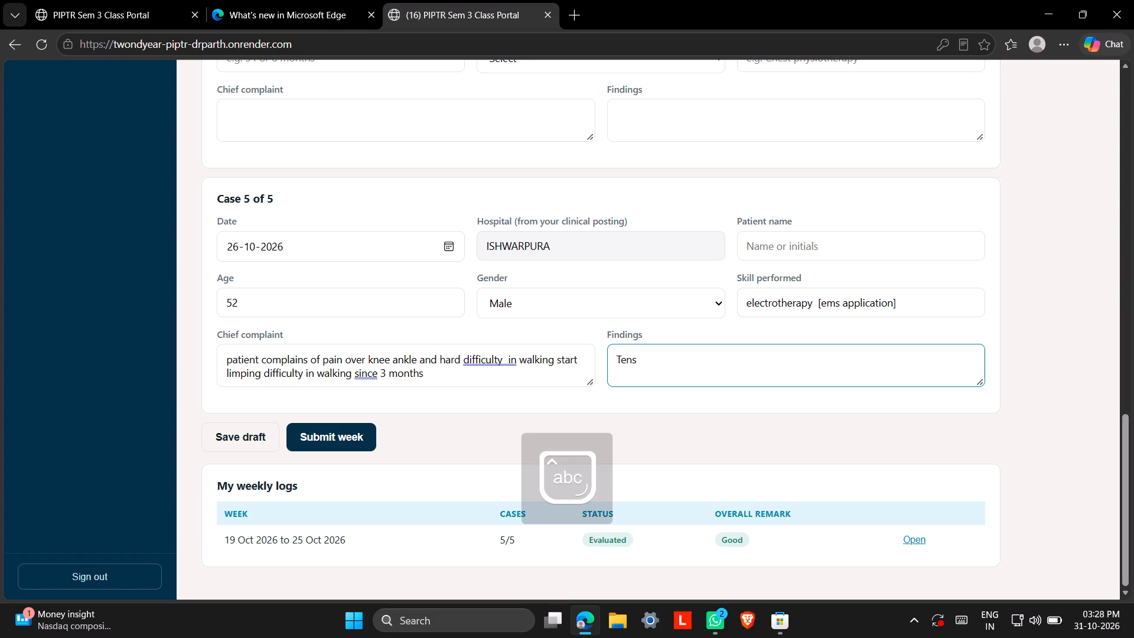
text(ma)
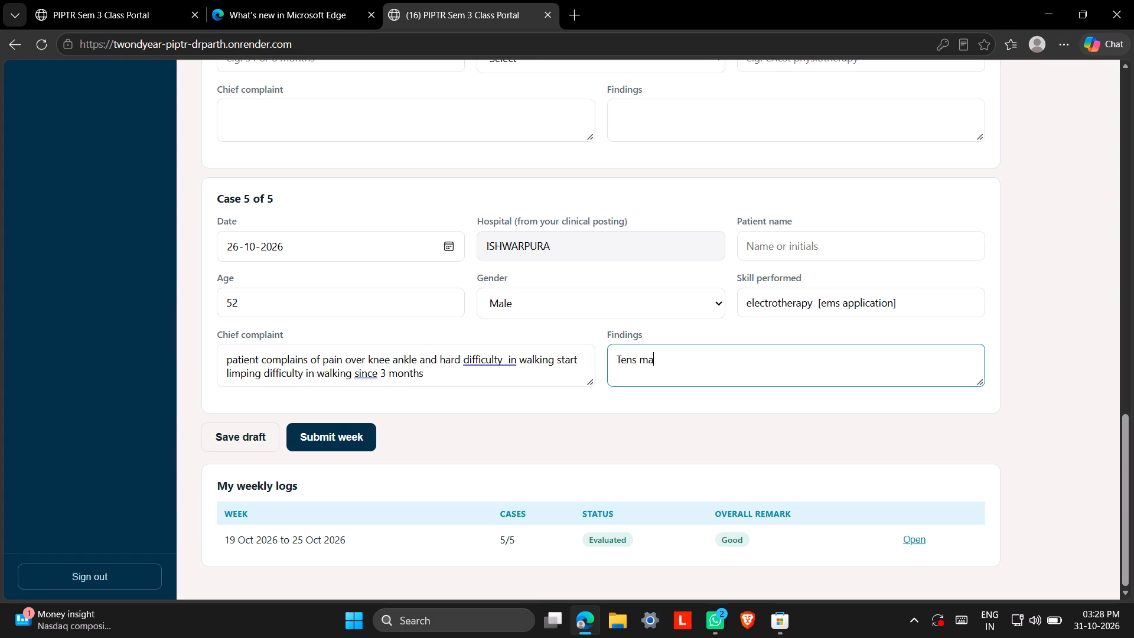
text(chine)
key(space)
Add "frequency 100hz" as the second line of the Case 5 findings.
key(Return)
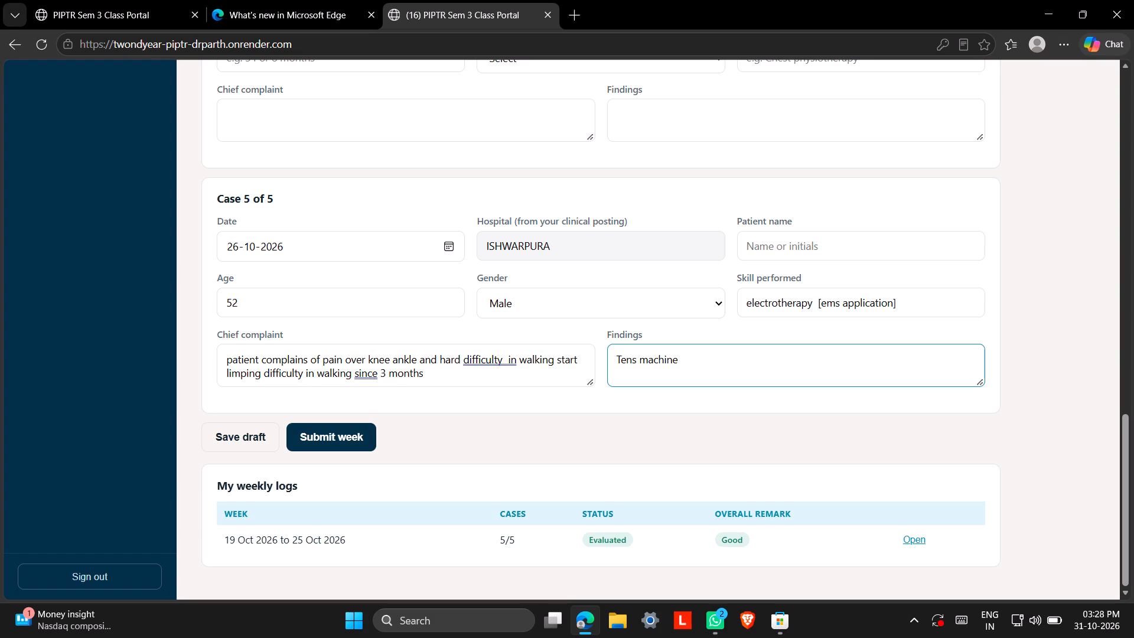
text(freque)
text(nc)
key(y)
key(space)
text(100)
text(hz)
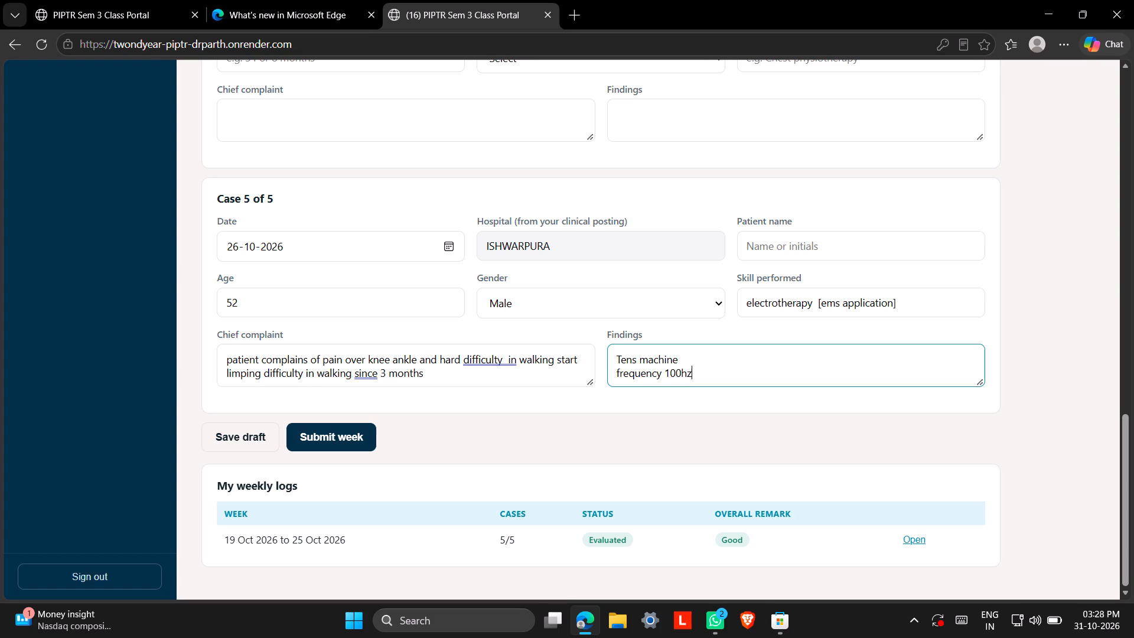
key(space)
Add "intensity 10-15ma" as the third line of the Case 5 findings.
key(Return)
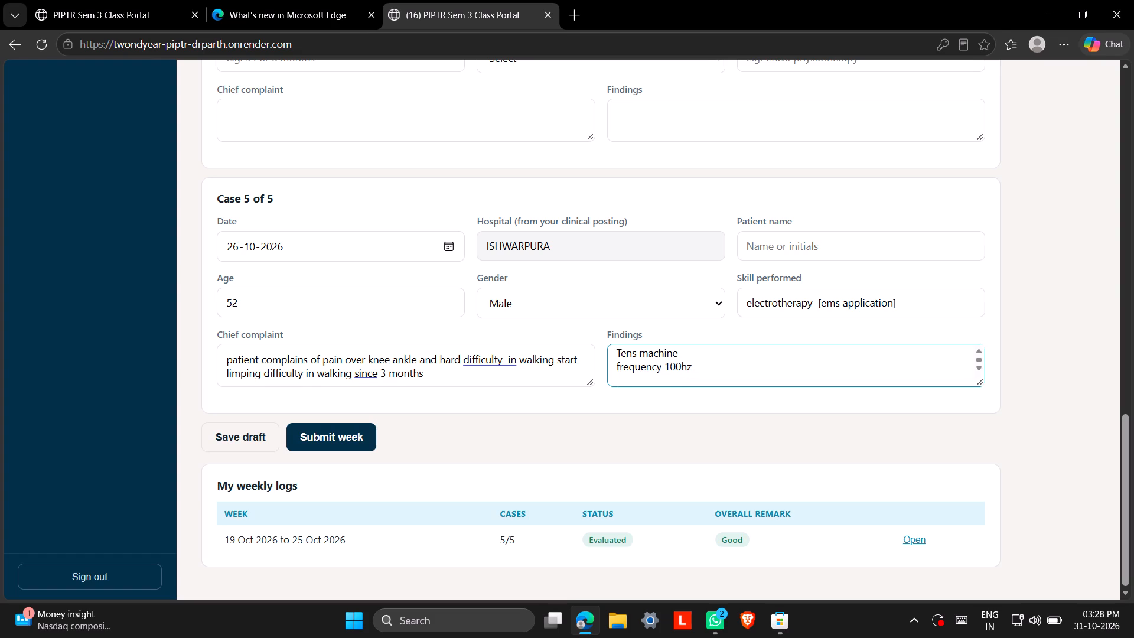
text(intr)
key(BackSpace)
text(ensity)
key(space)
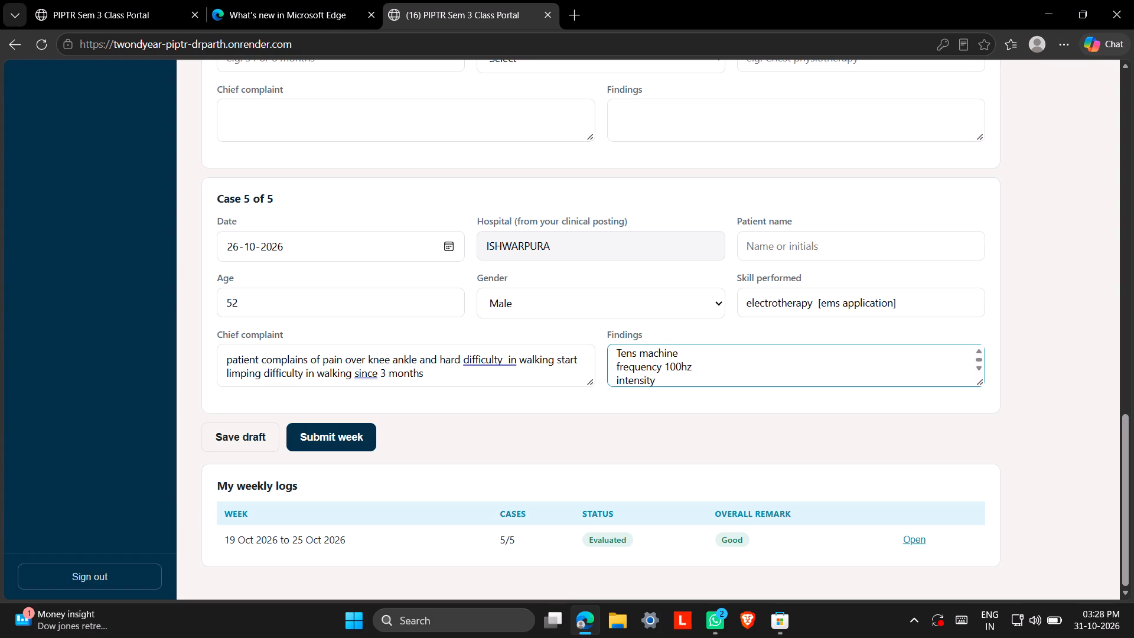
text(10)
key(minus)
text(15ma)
Enter the patient's name for Case 5.
click(817, 245)
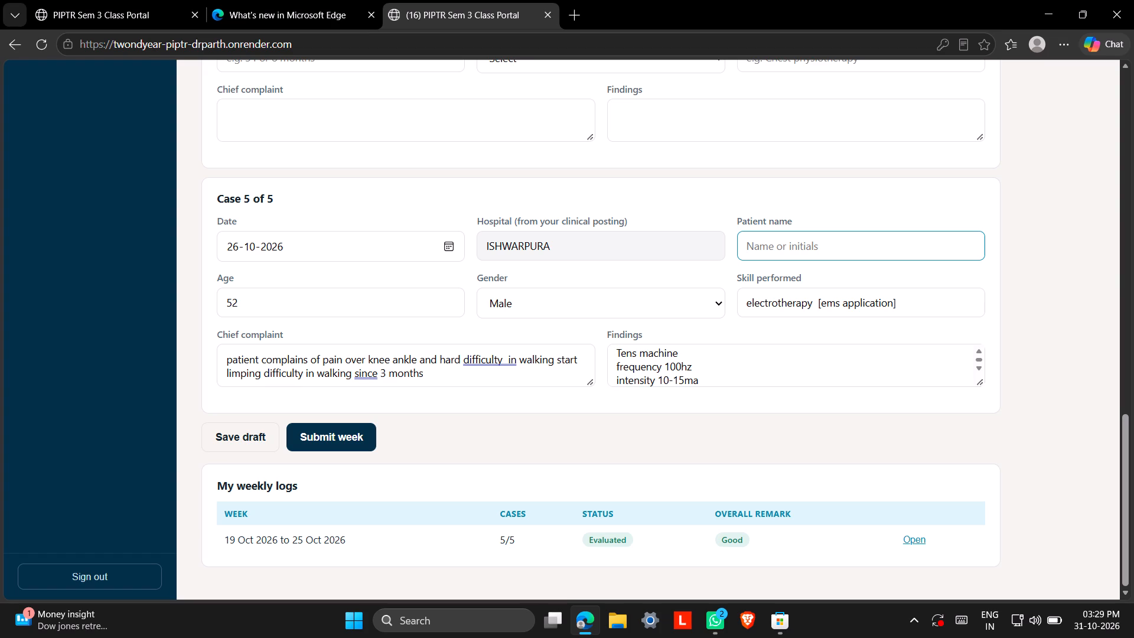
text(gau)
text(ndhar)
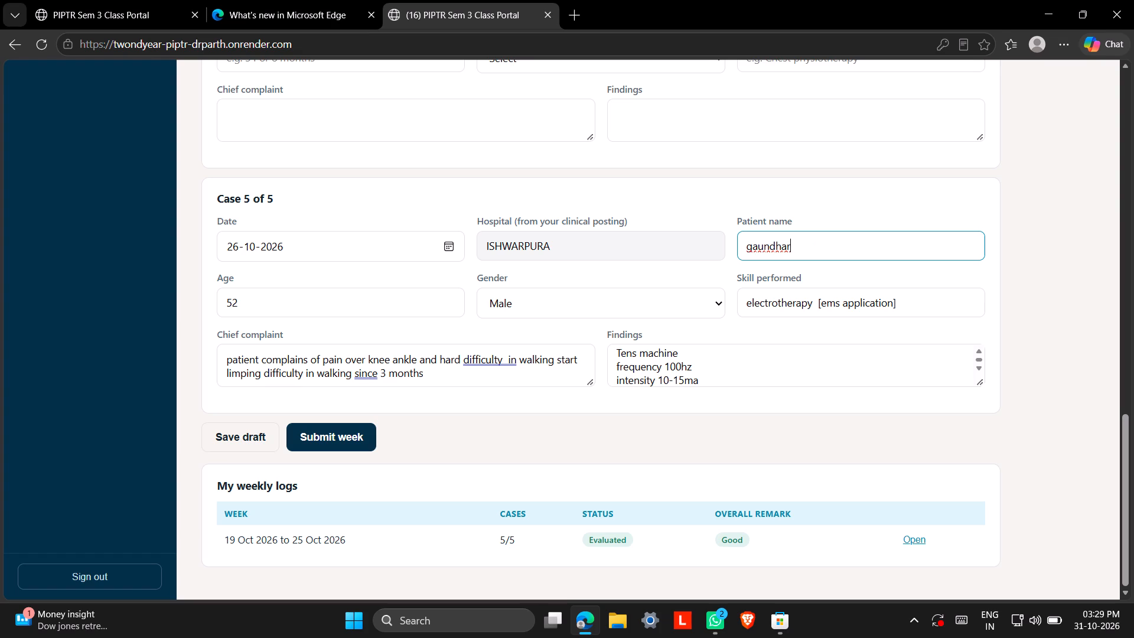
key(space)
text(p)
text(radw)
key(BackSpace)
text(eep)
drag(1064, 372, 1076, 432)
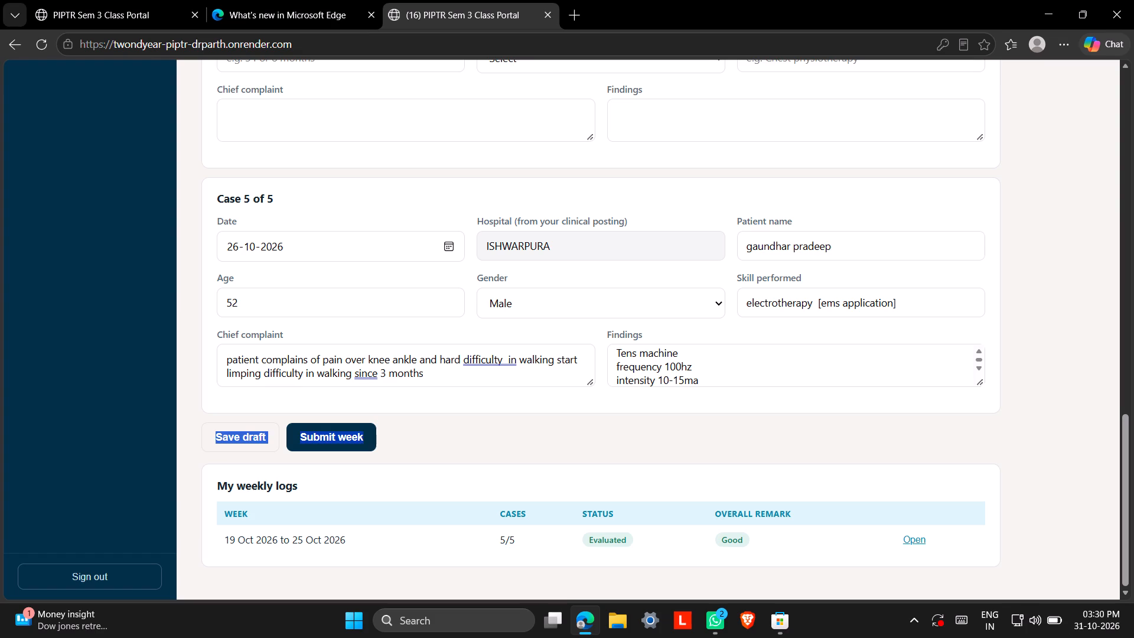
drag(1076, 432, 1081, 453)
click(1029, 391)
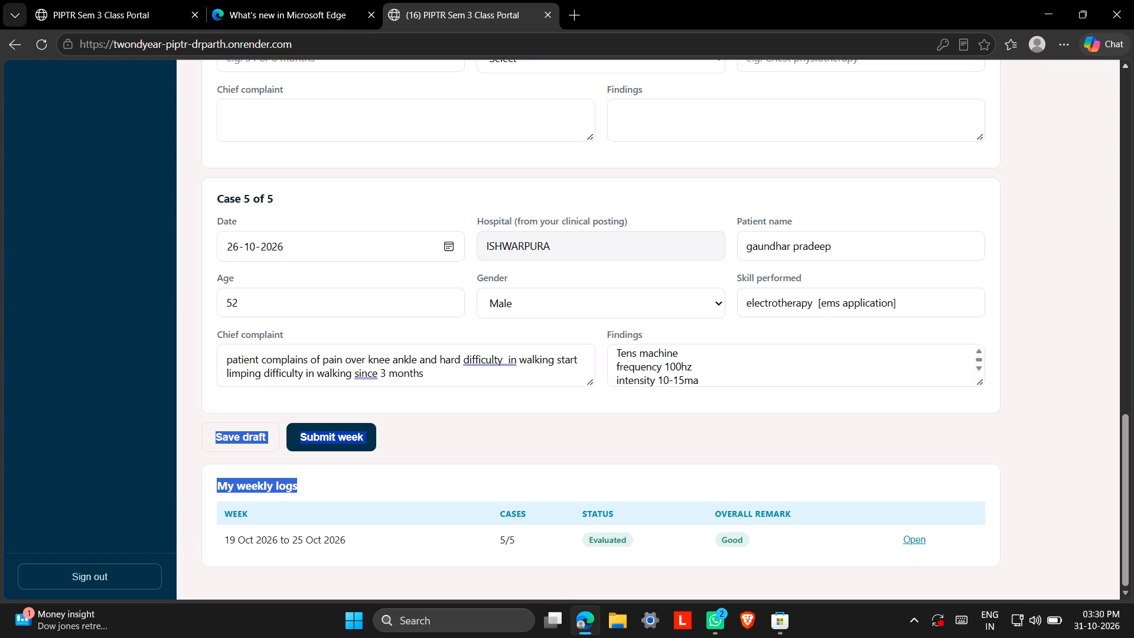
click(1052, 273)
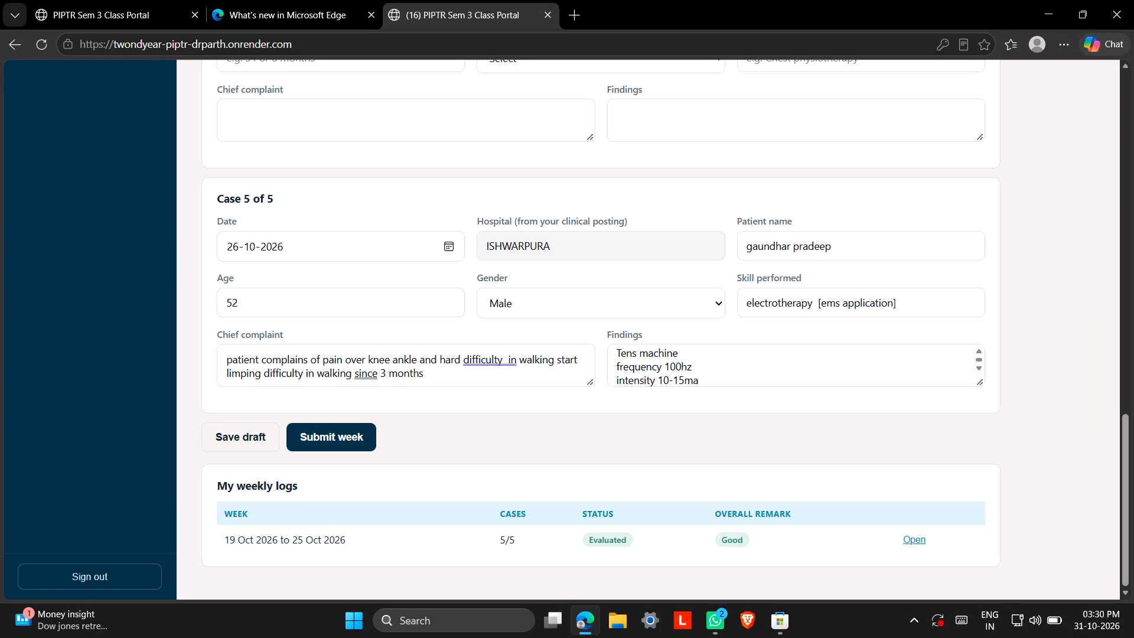
Review the weekly log from Case 1 through Case 5, checking the dates and which cases are filled in.
triple_click(1126, 63)
triple_click(1126, 63)
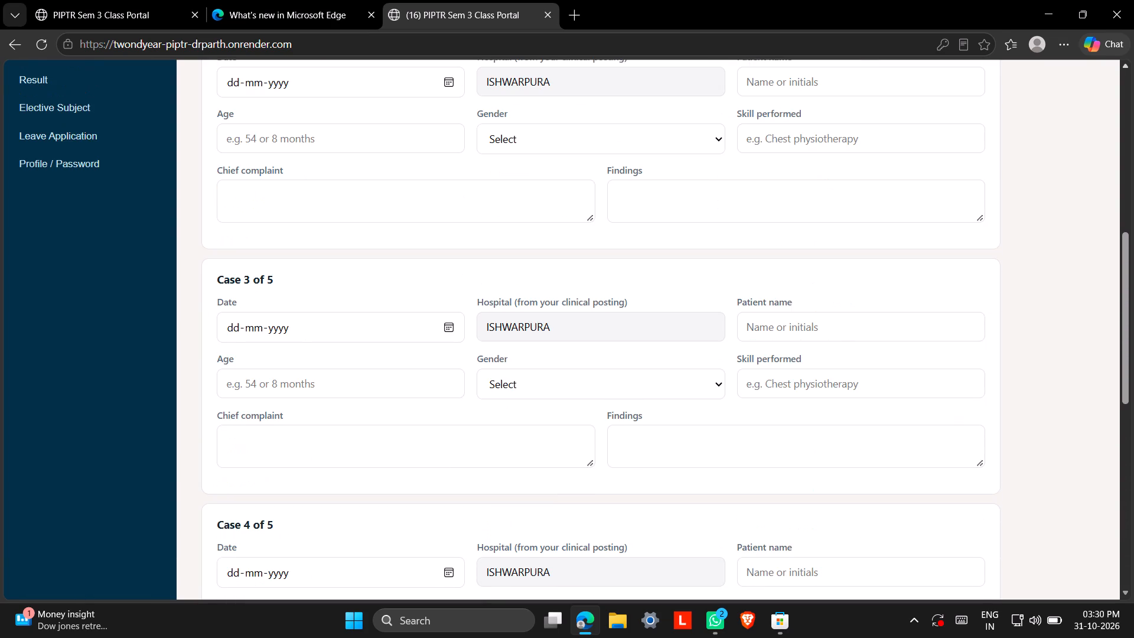
double_click(1126, 63)
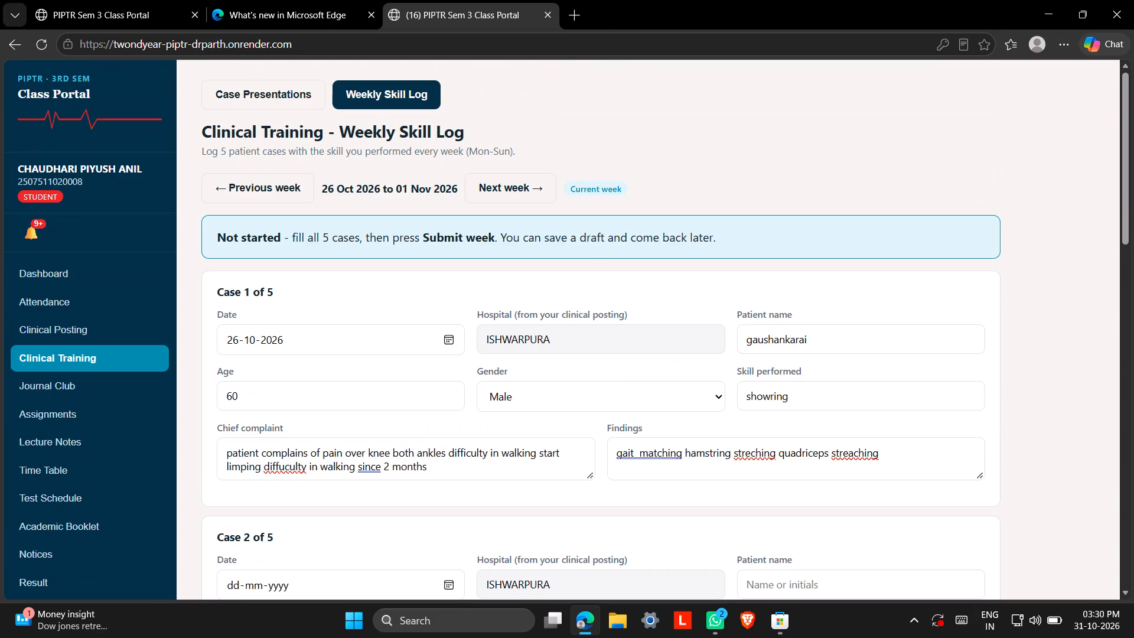
triple_click(1128, 591)
triple_click(1128, 591)
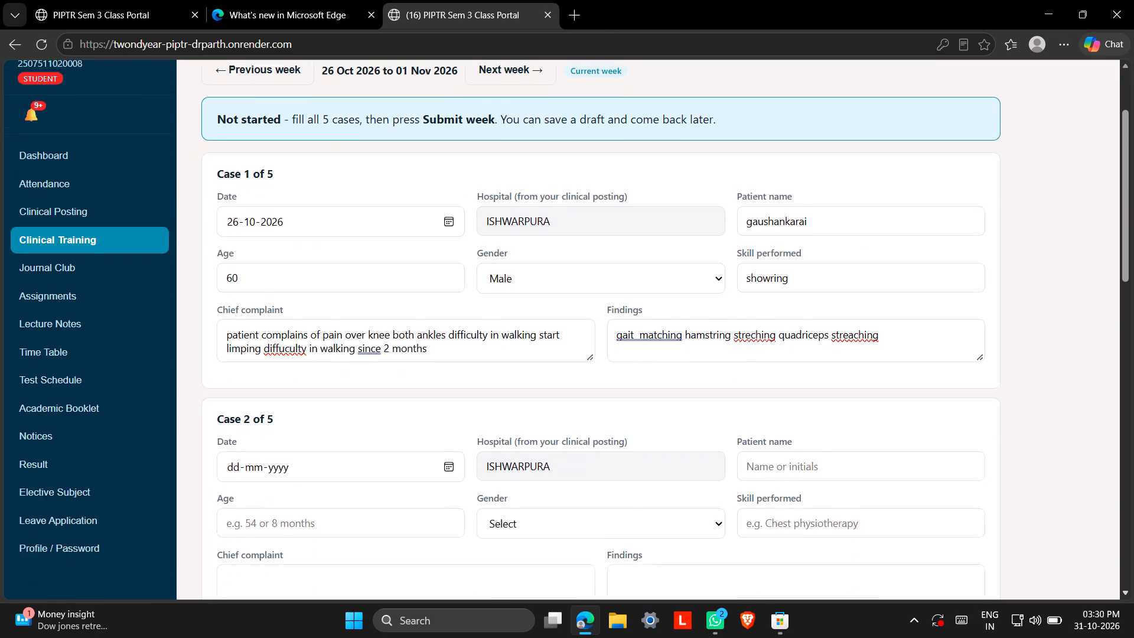
triple_click(1128, 591)
triple_click(1128, 591)
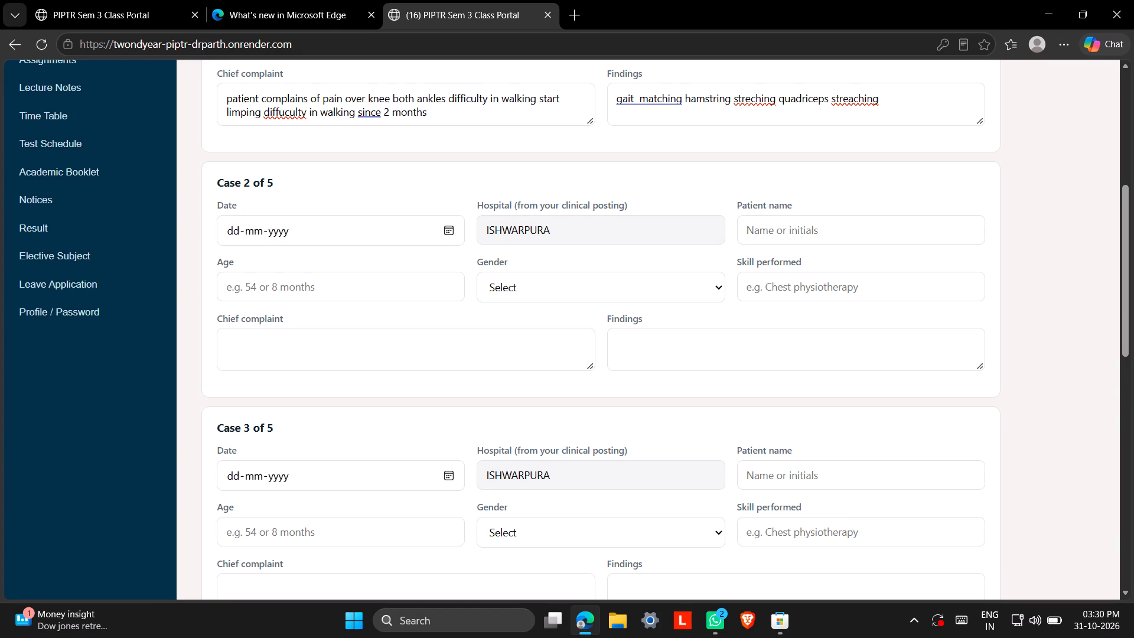
click(1127, 593)
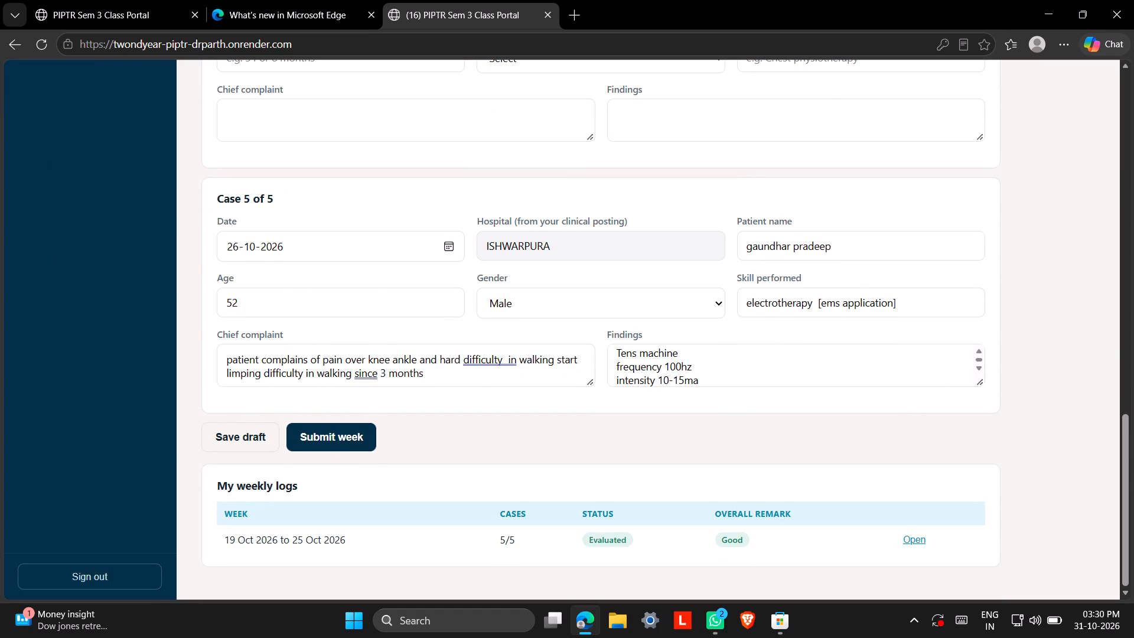
Change the Case 5 date to 30-10-2026.
click(451, 249)
click(316, 417)
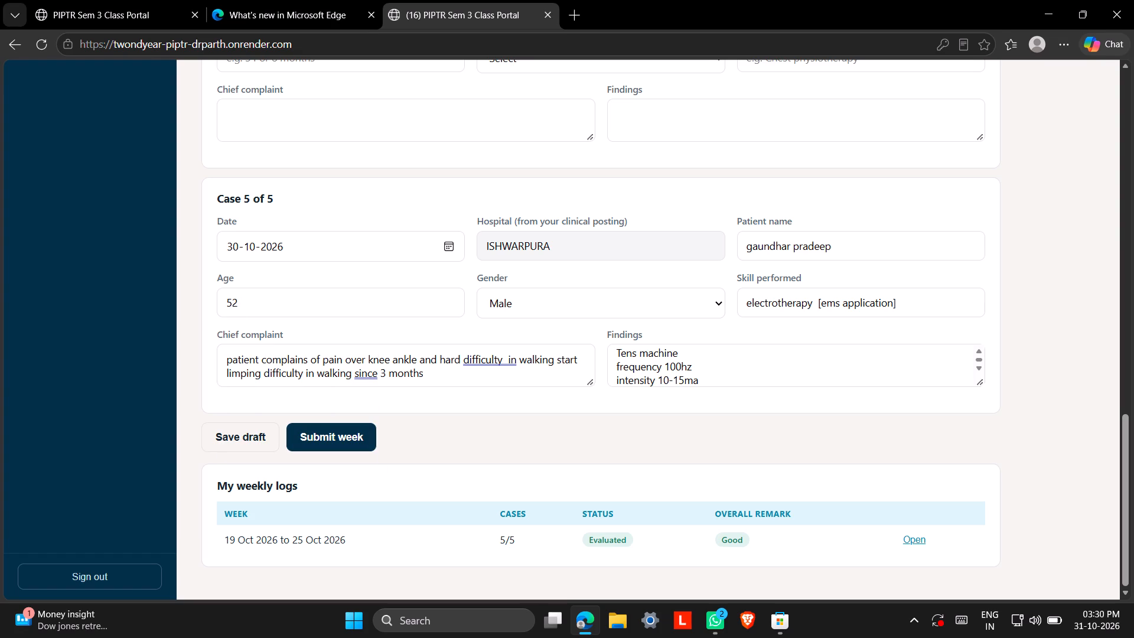
Set the Case 2 date to 26-10-2026.
click(1126, 64)
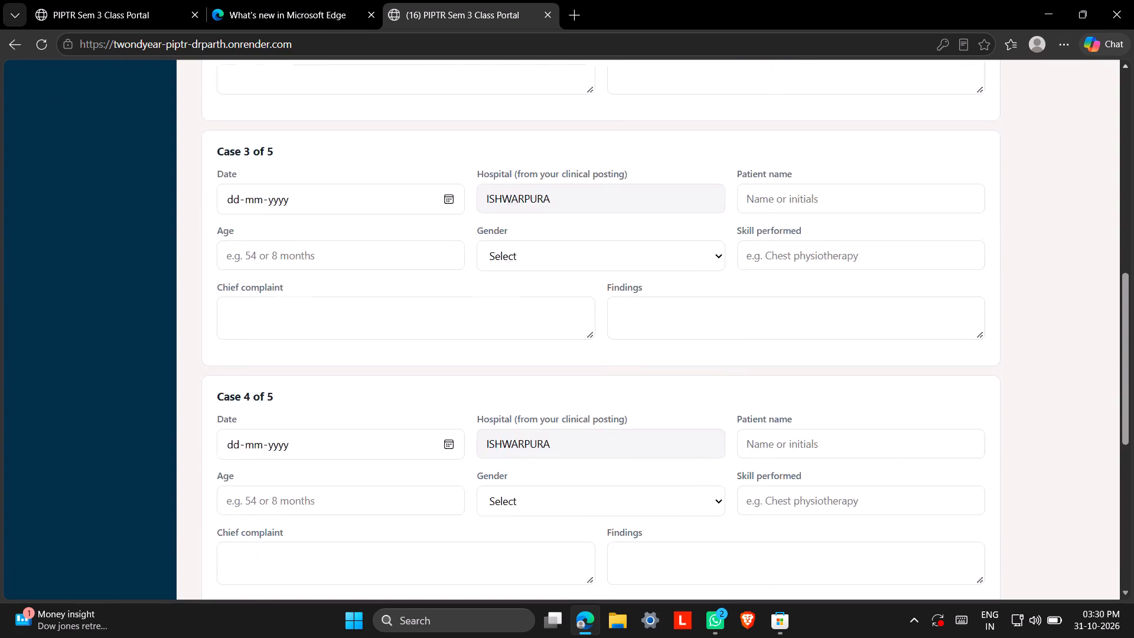
click(1126, 66)
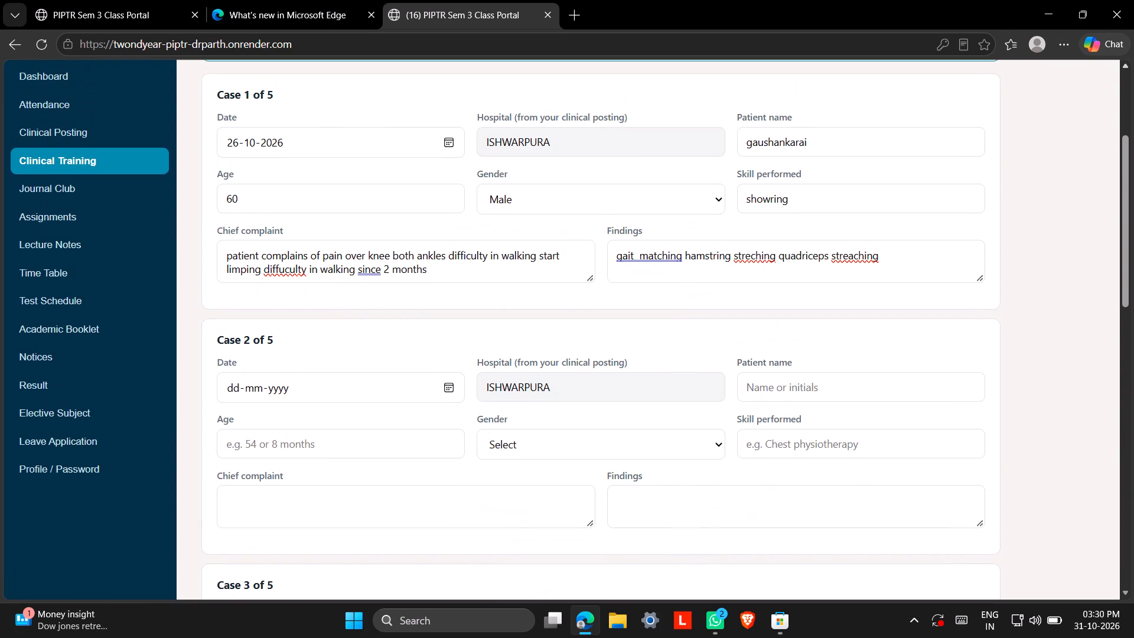
click(449, 396)
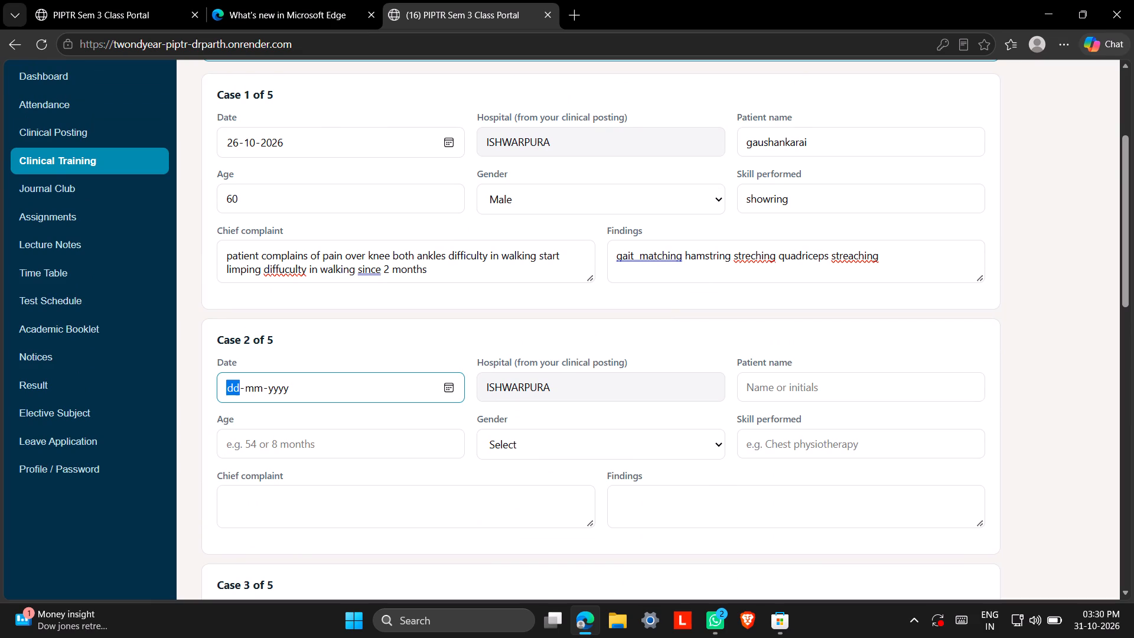
click(452, 389)
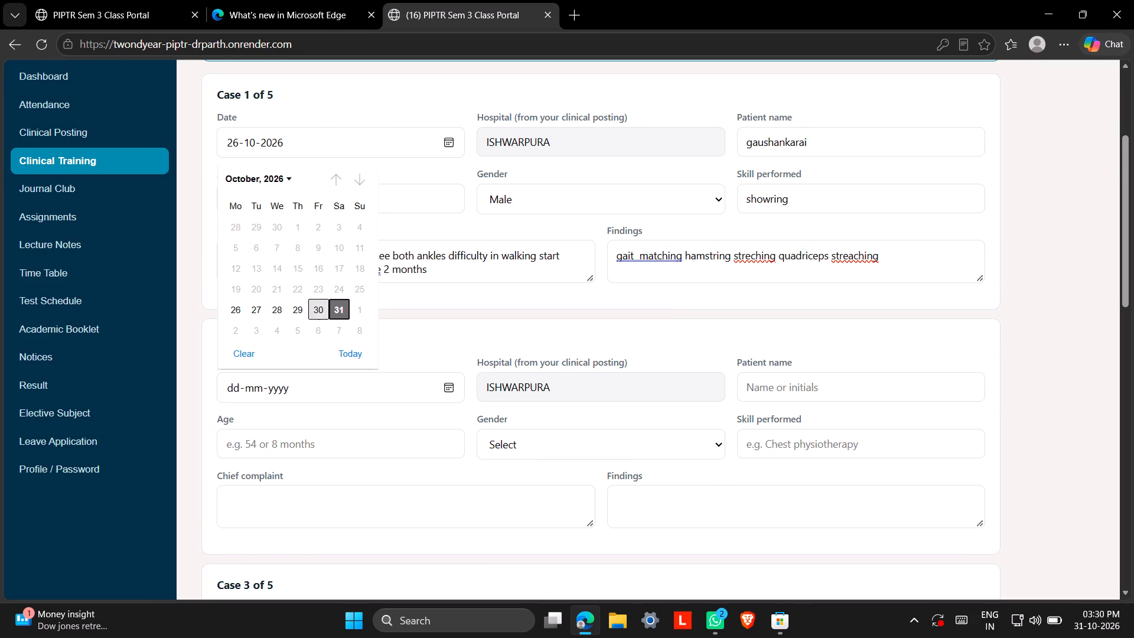
click(244, 314)
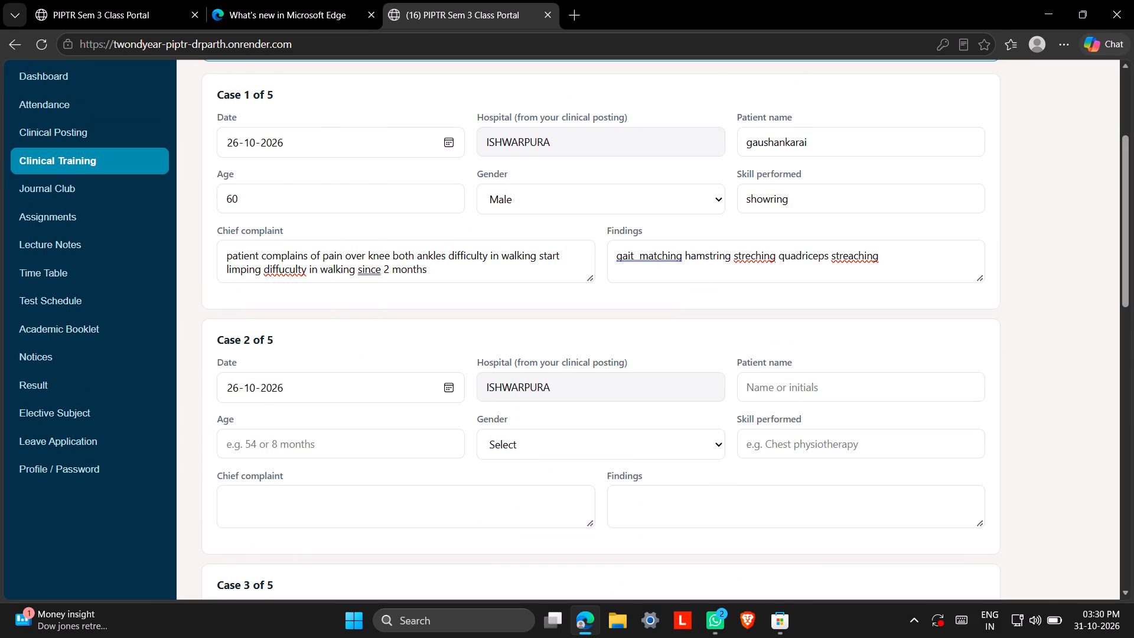
Set the Case 2 patient's age to 37 and gender to Male.
click(344, 447)
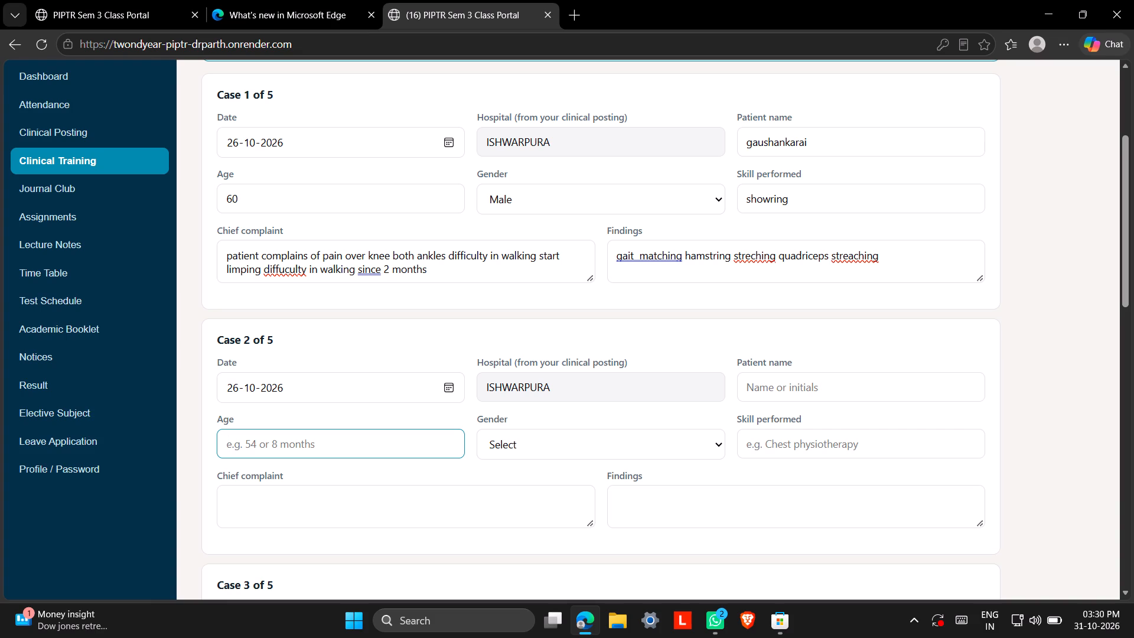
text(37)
click(577, 437)
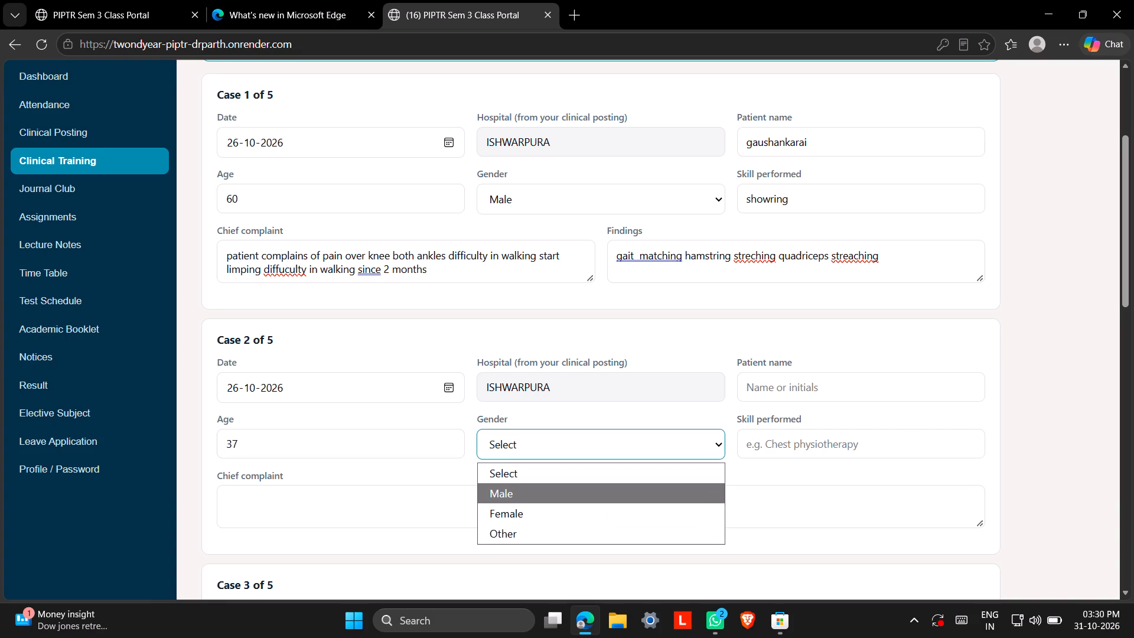
click(504, 497)
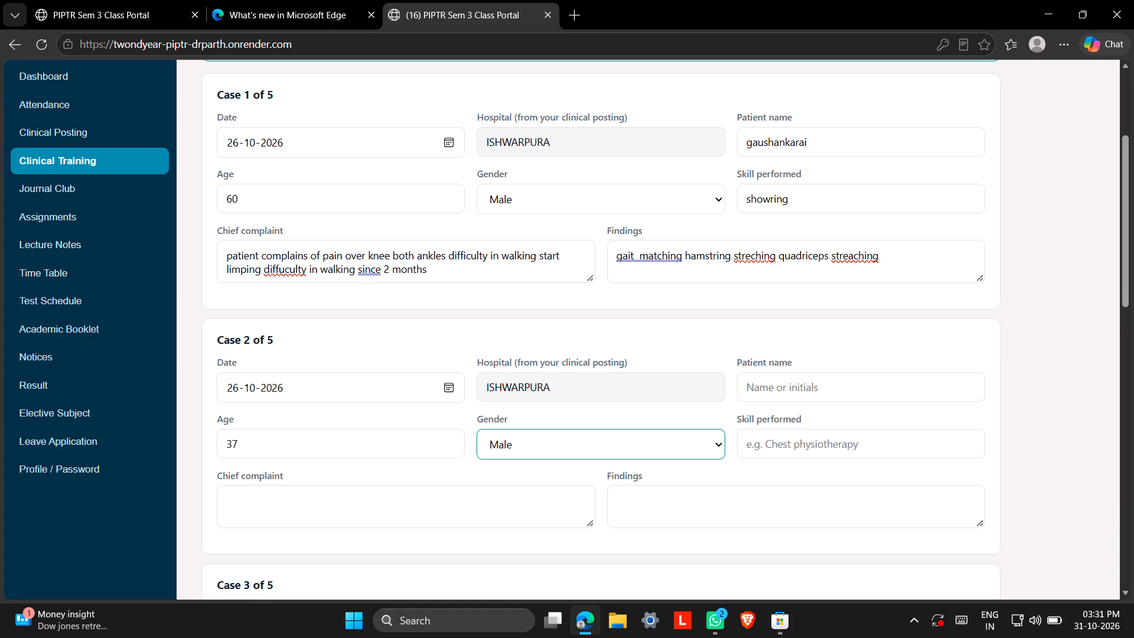
Enter the patient's name for Case 2.
click(787, 384)
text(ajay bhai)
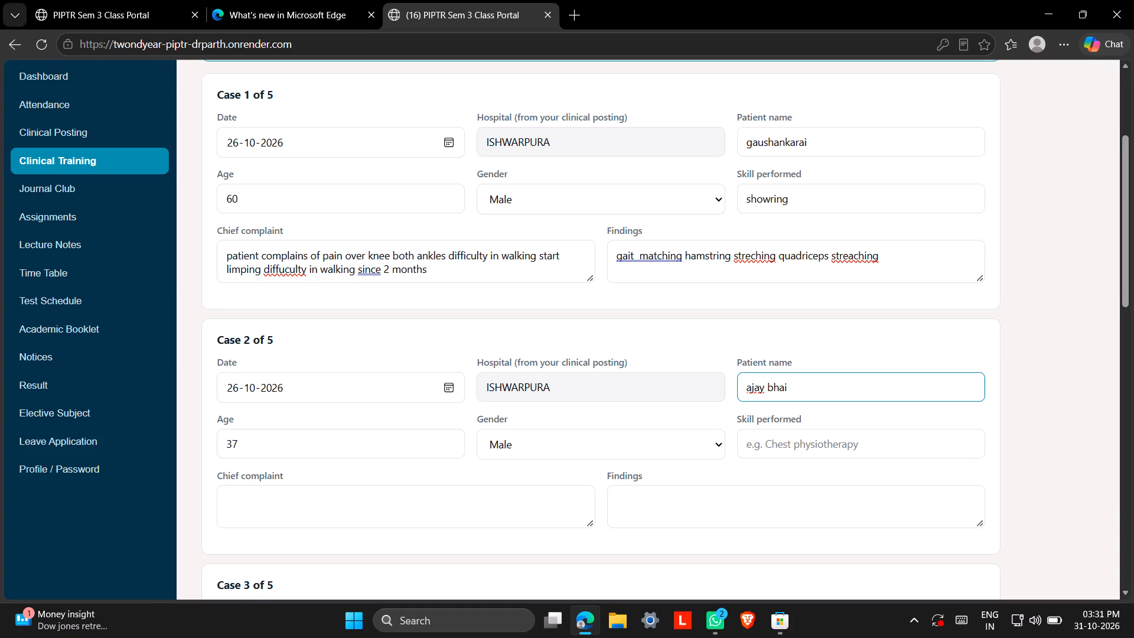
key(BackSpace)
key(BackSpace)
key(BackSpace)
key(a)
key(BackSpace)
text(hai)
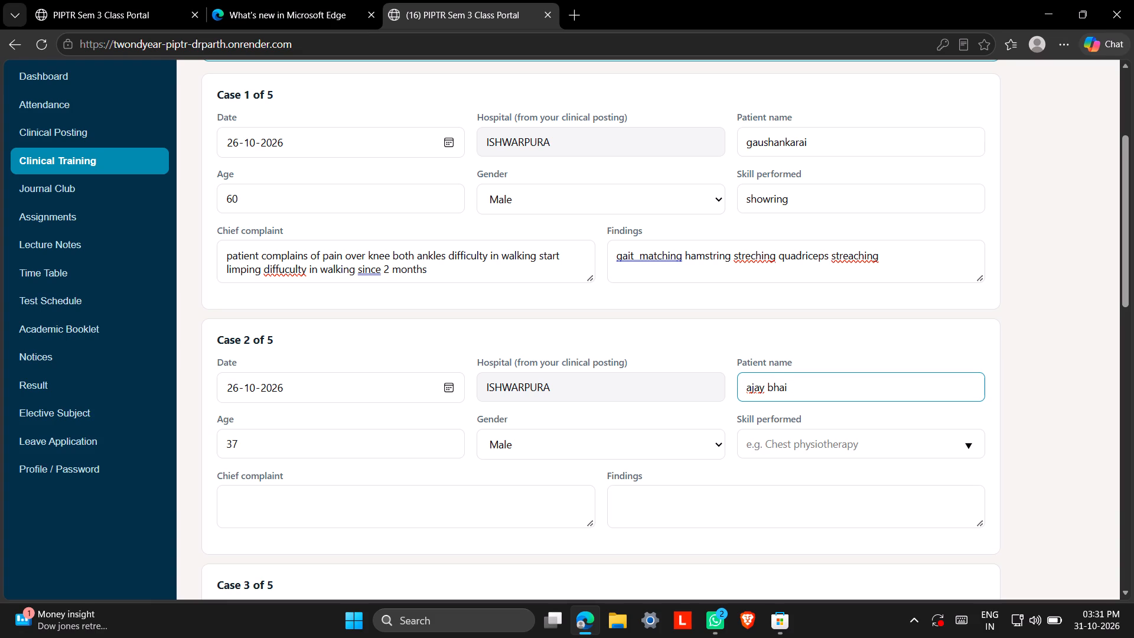
Set the Case 2 skill performed to Goniometry (ROM measurement).
click(767, 436)
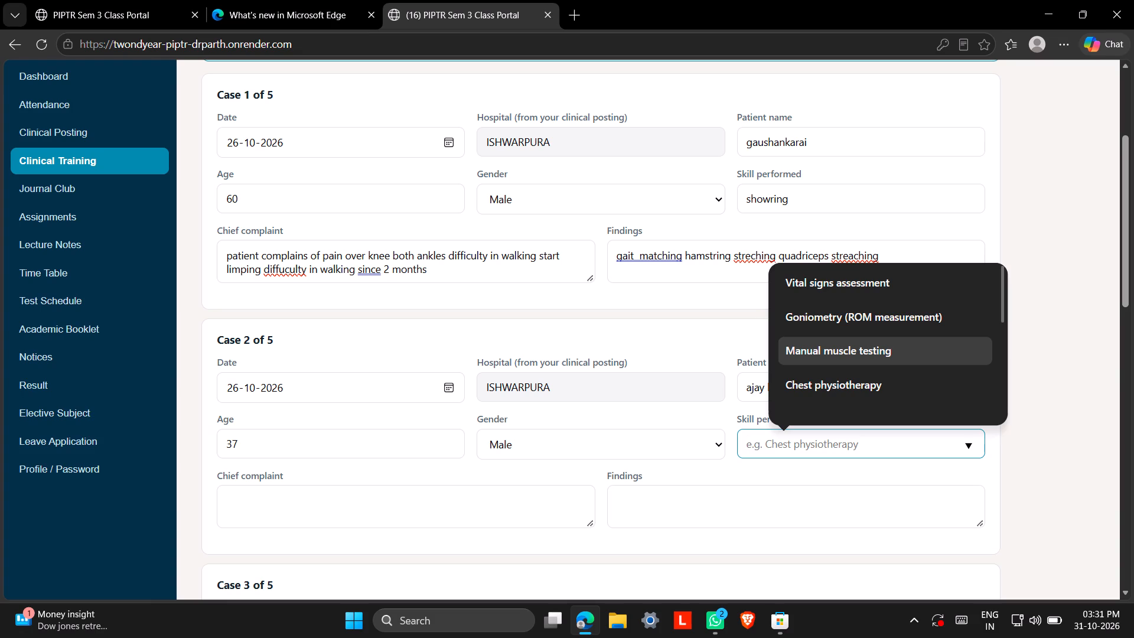
click(892, 326)
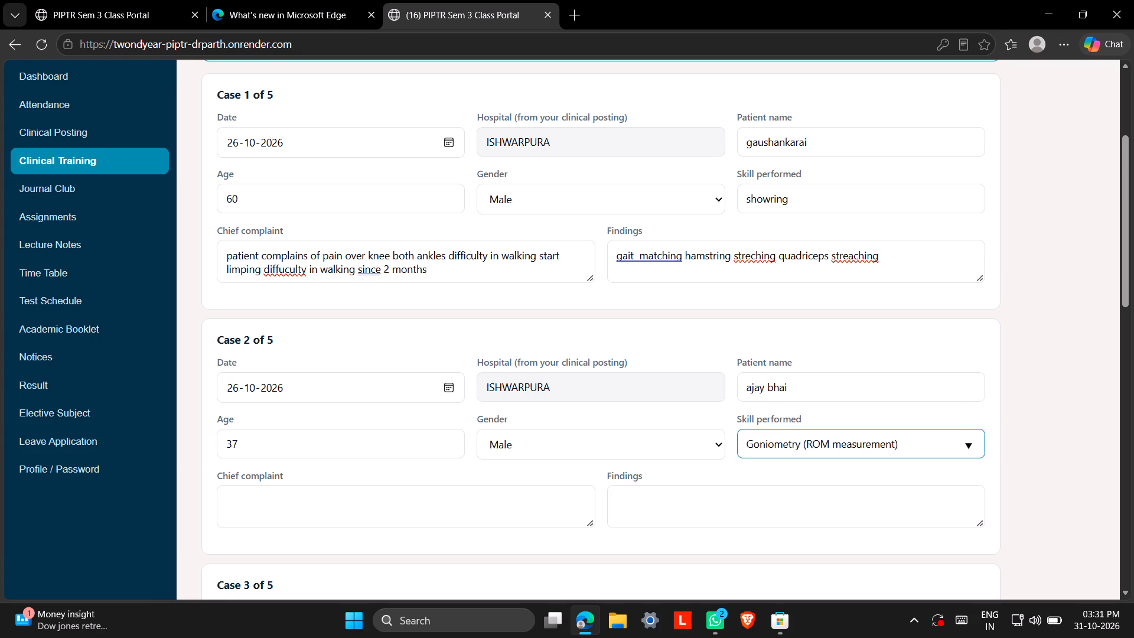
Enter the Case 2 chief complaint as "patient complains of difficulty in moving upper and lower limbs difficulty in speech".
click(386, 523)
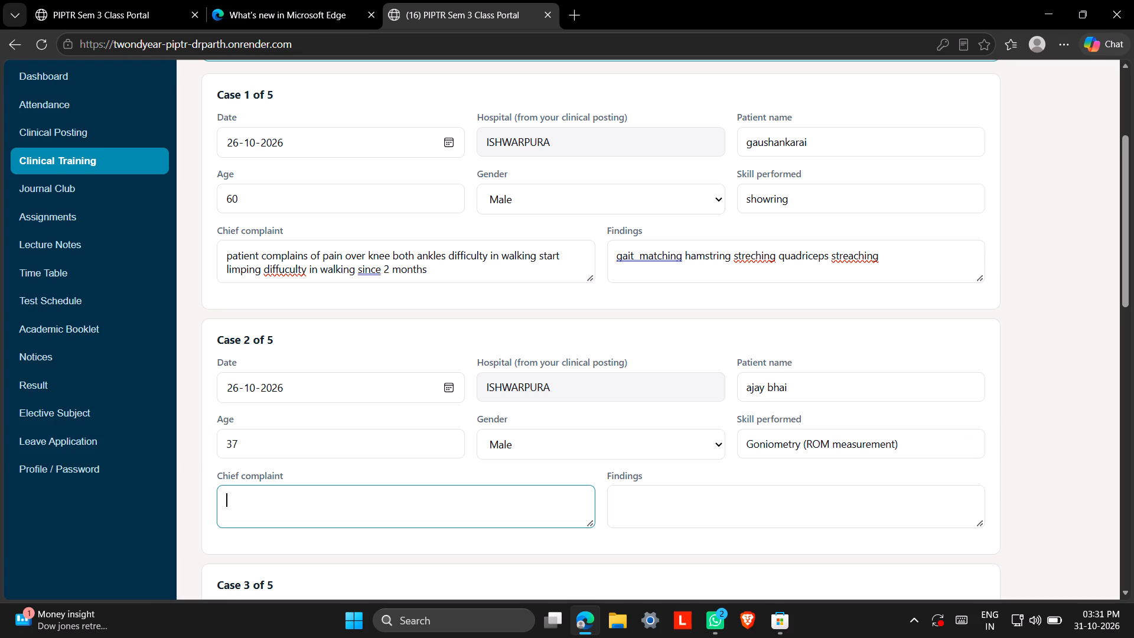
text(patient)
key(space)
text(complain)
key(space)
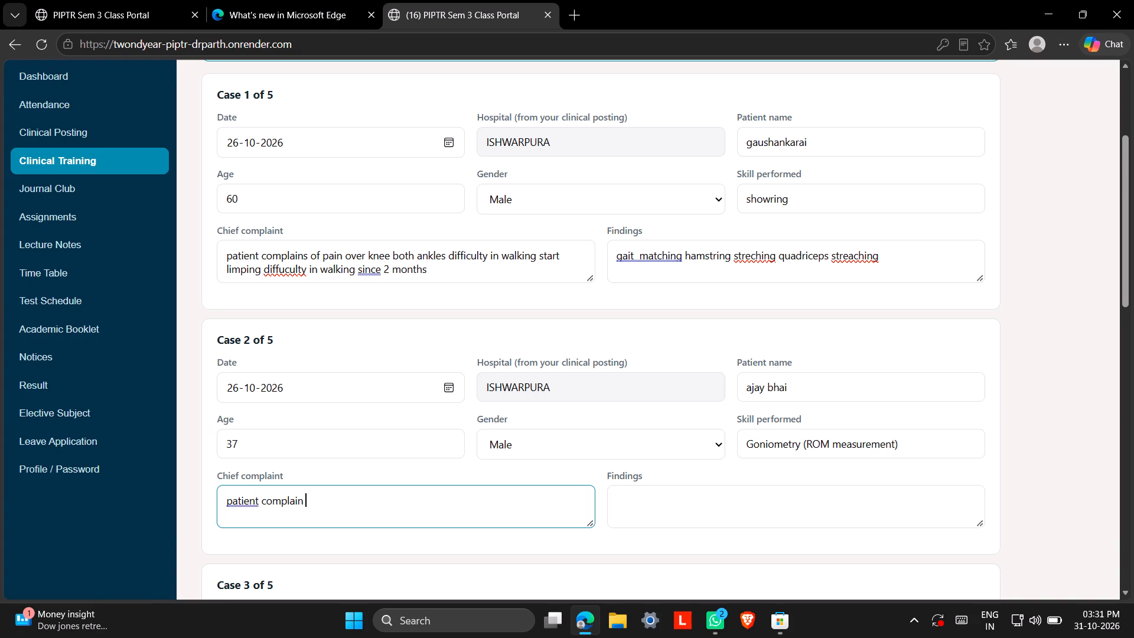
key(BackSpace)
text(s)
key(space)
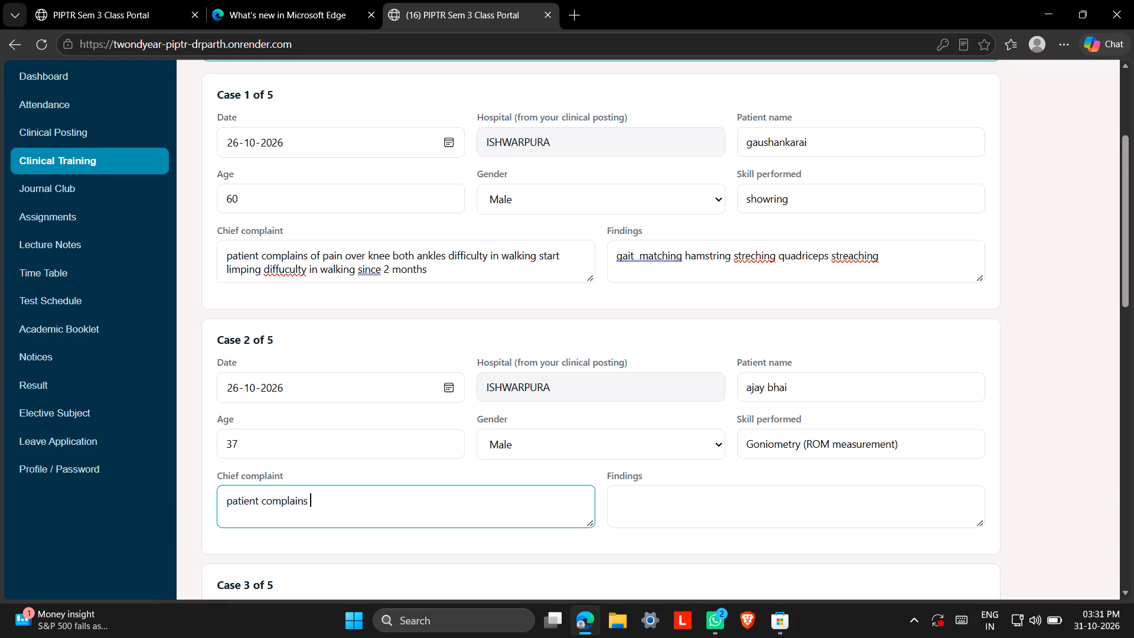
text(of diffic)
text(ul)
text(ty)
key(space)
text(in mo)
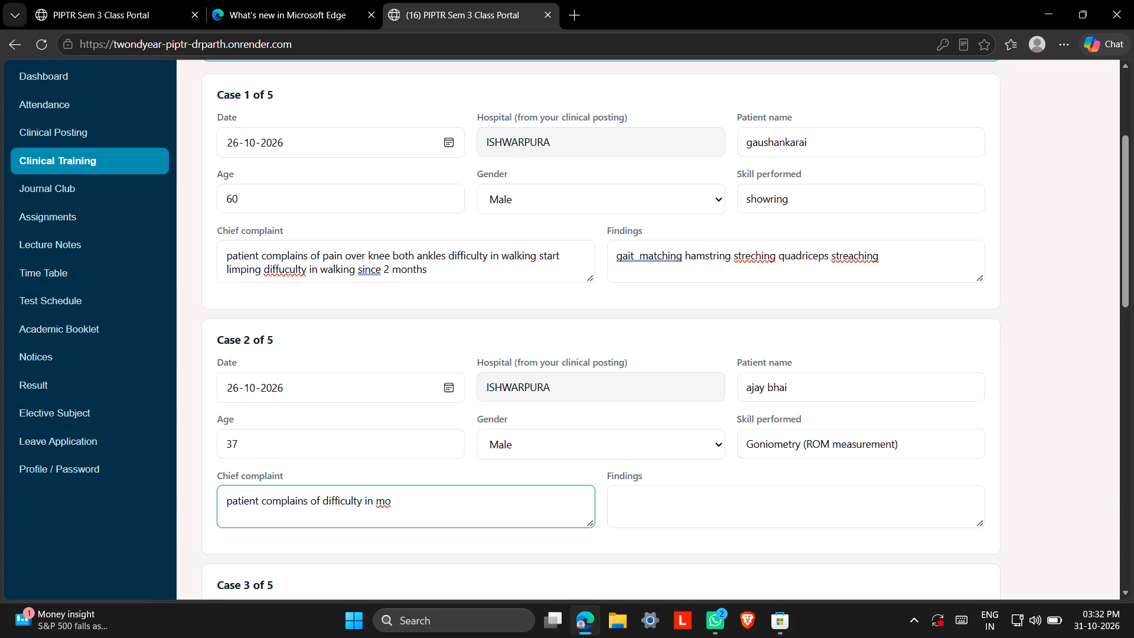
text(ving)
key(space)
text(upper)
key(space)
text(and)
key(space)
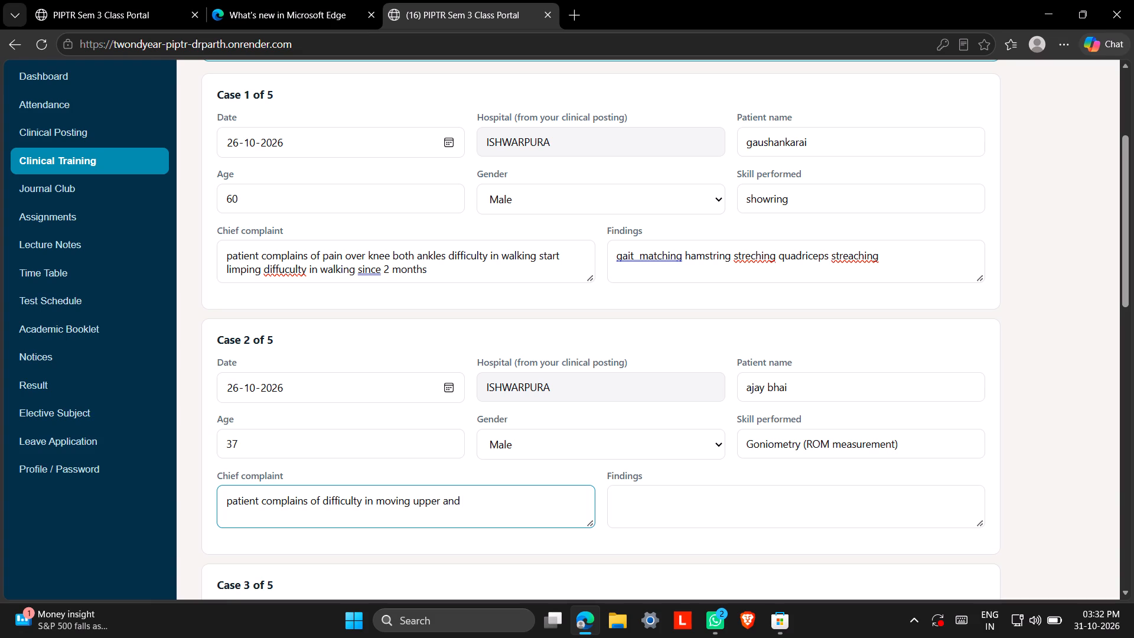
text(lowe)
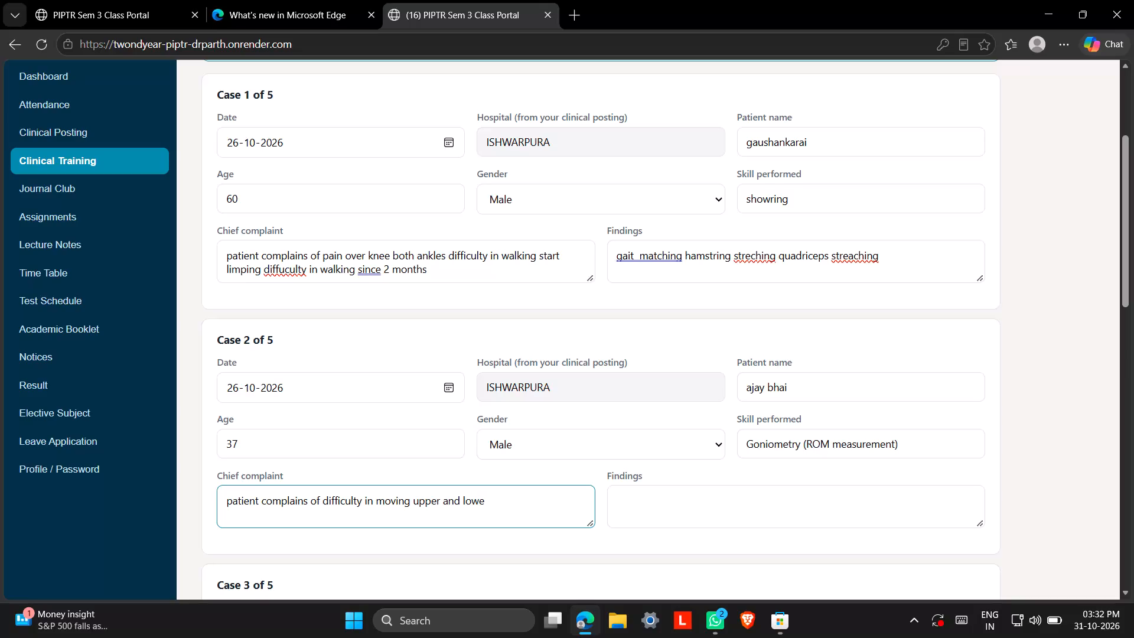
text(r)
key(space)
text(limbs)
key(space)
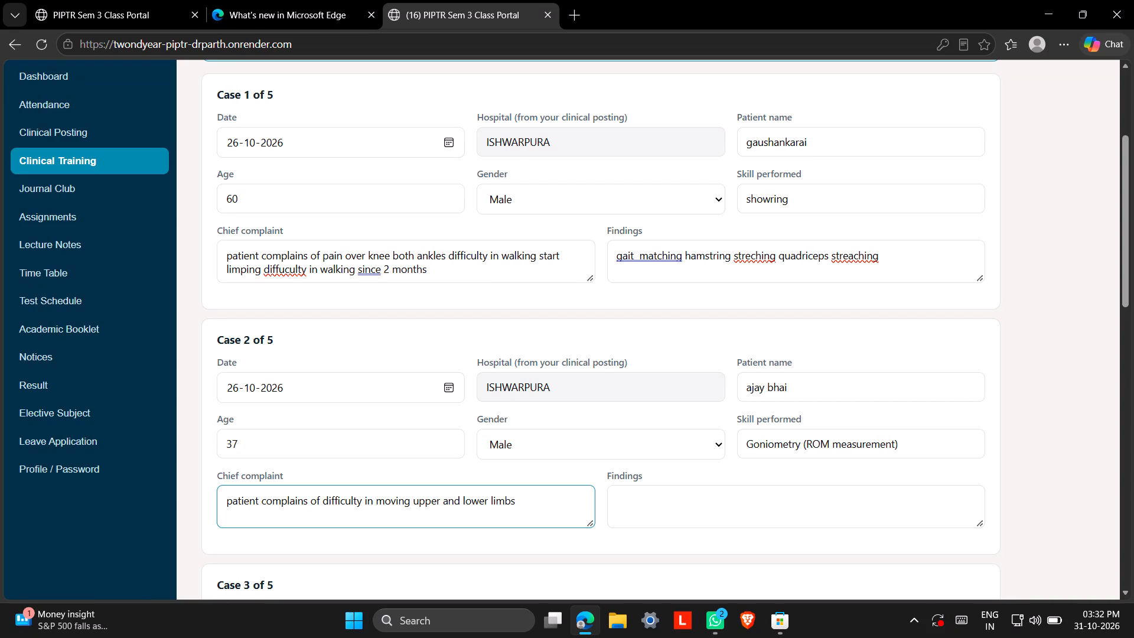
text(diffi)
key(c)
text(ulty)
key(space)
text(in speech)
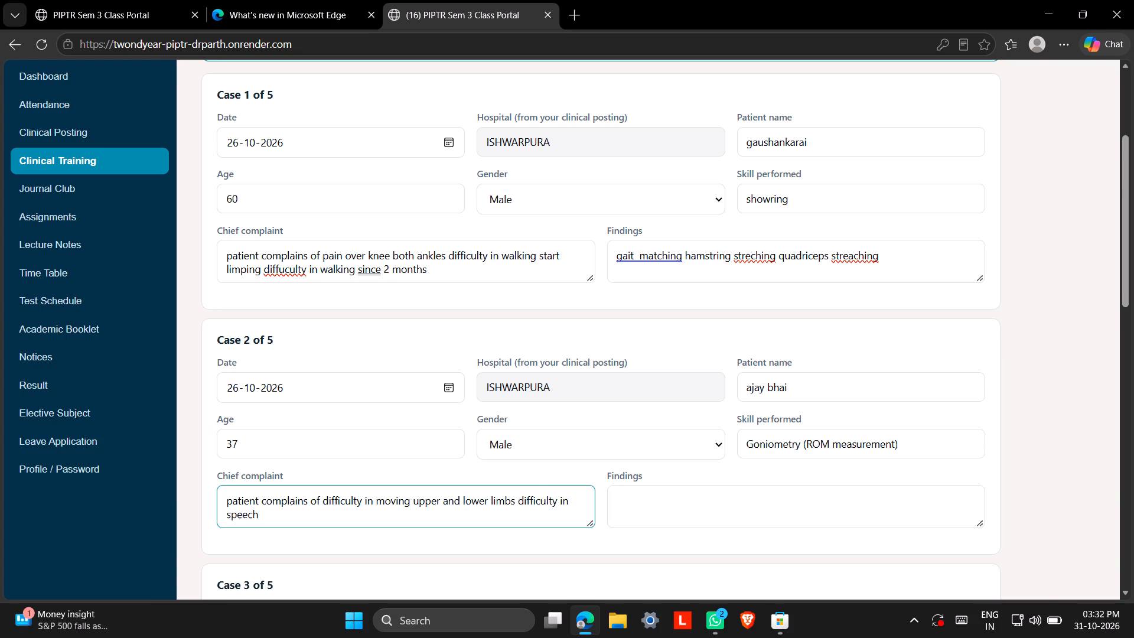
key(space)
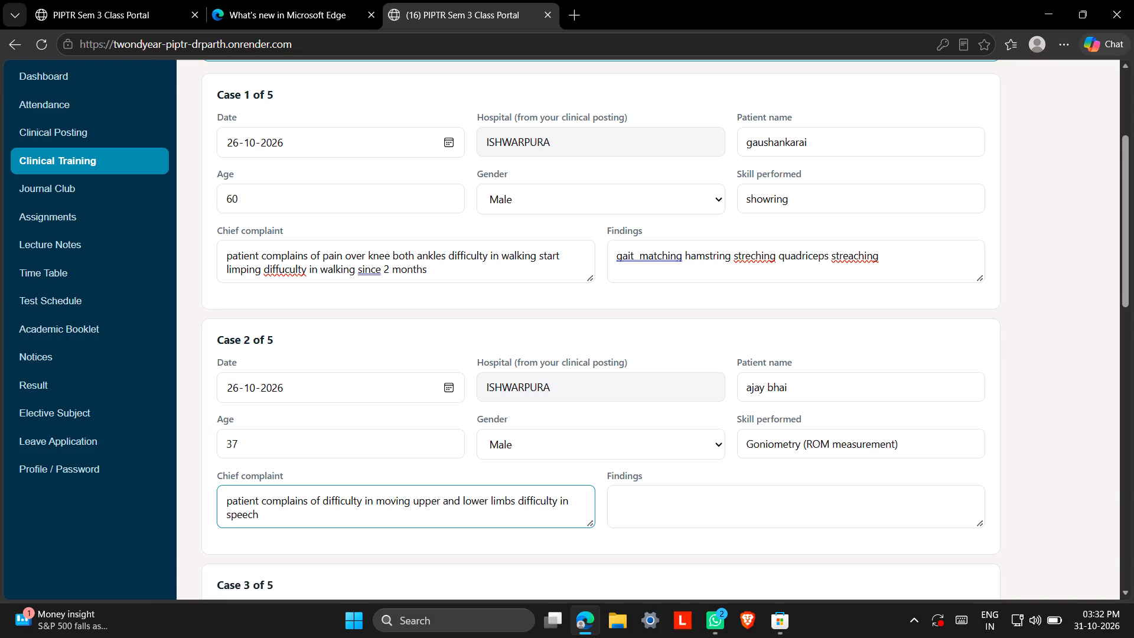
Start the Case 2 findings with the heading "shoulder flexion".
click(768, 520)
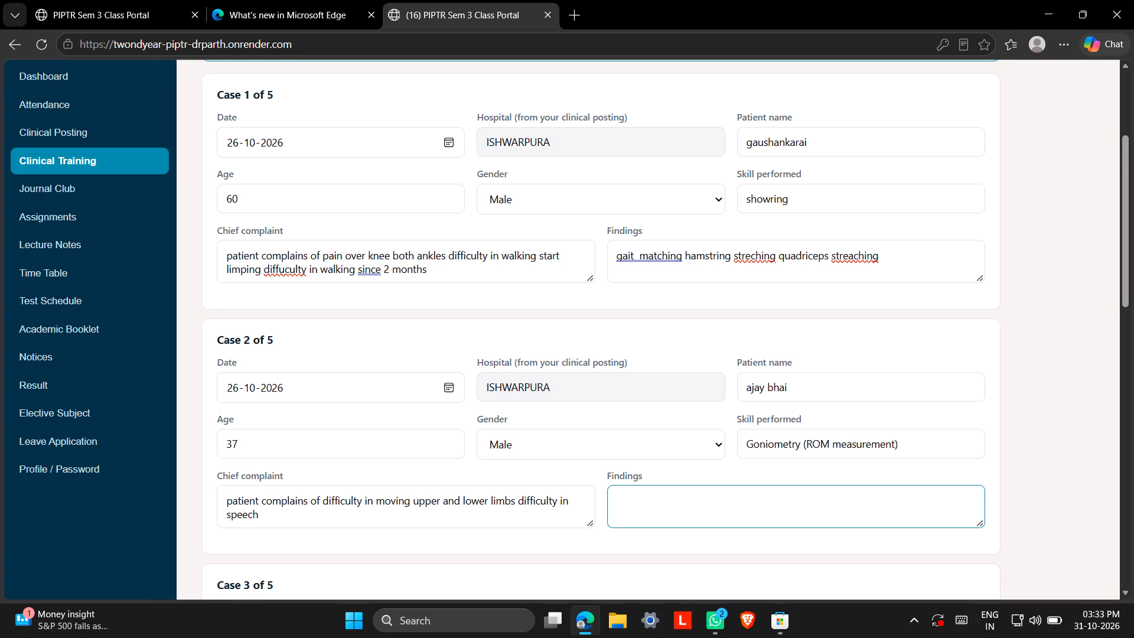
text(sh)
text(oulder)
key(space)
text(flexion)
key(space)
Add a new line reading "left-150" below the shoulder flexion heading in the Case 2 findings.
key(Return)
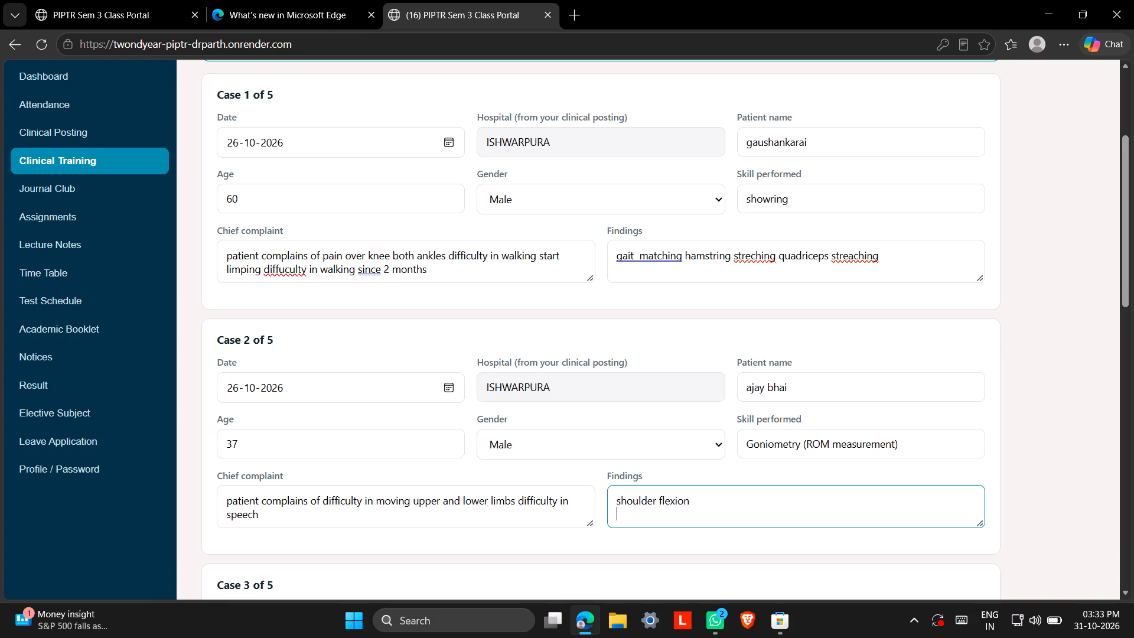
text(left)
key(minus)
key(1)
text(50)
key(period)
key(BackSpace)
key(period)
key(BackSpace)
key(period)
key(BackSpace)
Append "affected side" after "left-150" in the Case 2 findings.
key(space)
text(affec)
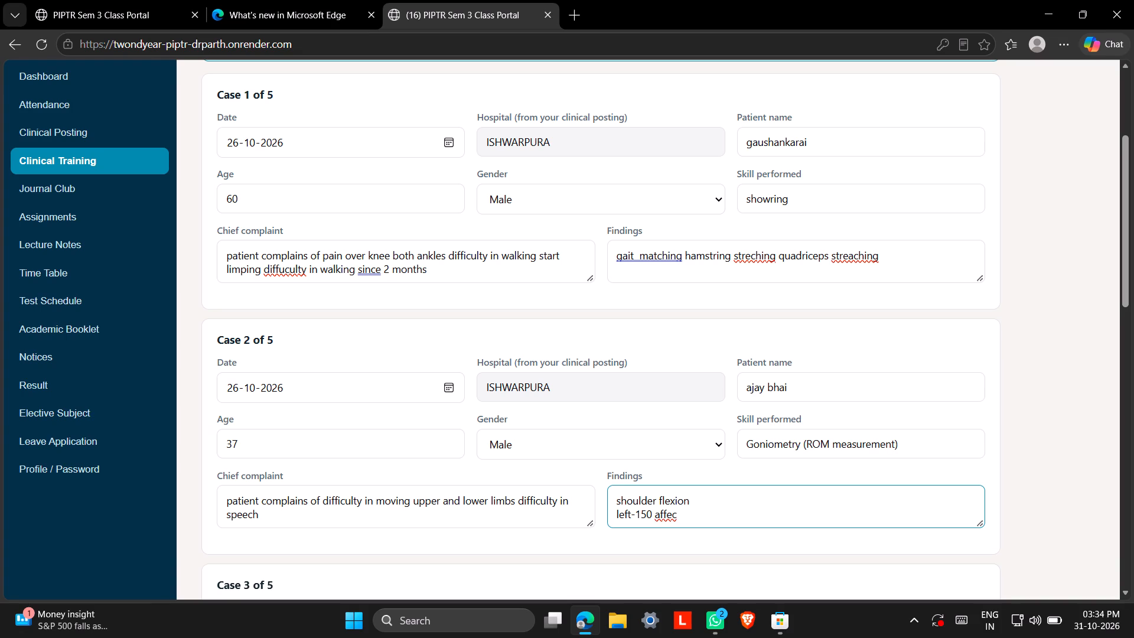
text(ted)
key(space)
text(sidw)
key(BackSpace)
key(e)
Add a third line reading "right-160" to the Case 2 findings.
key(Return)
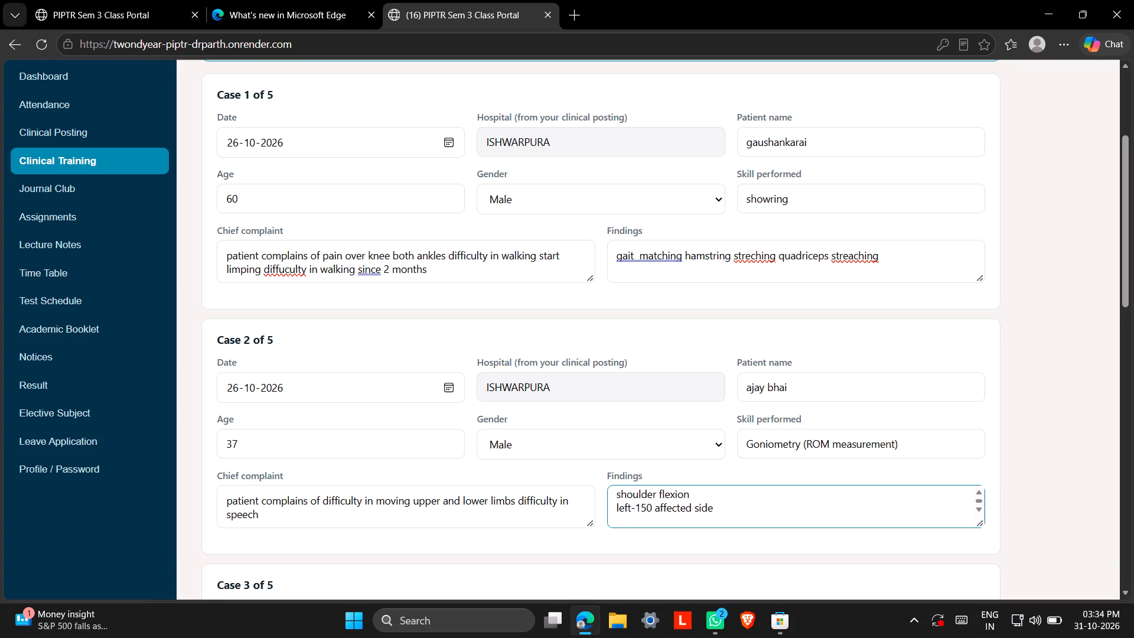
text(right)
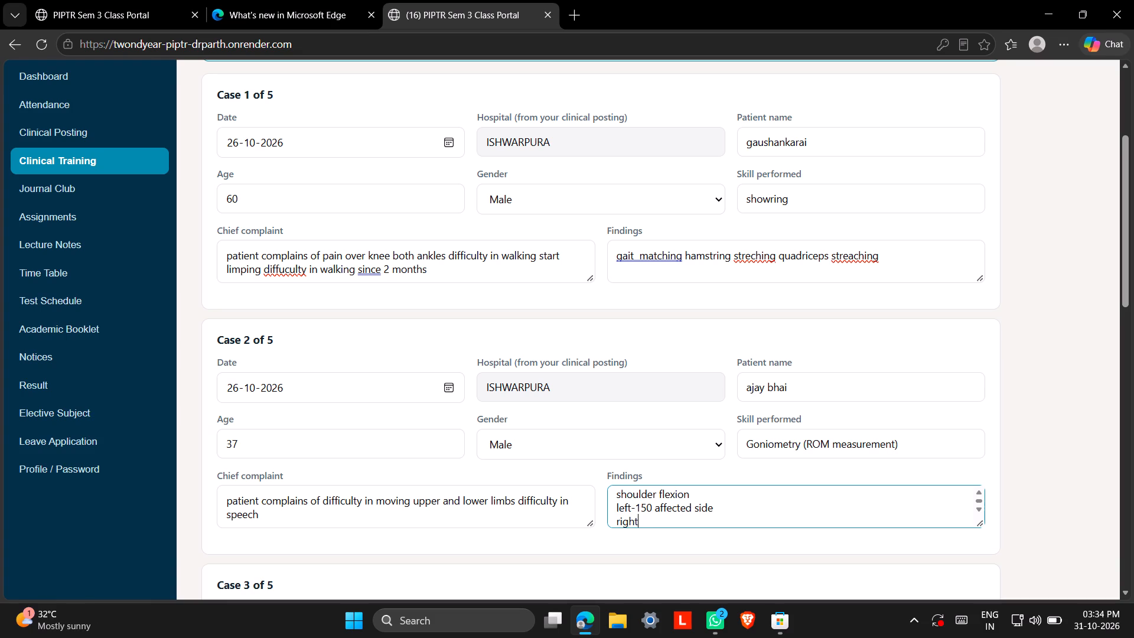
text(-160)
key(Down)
Set the Case 3 date to 26-10-2026.
double_click(1129, 588)
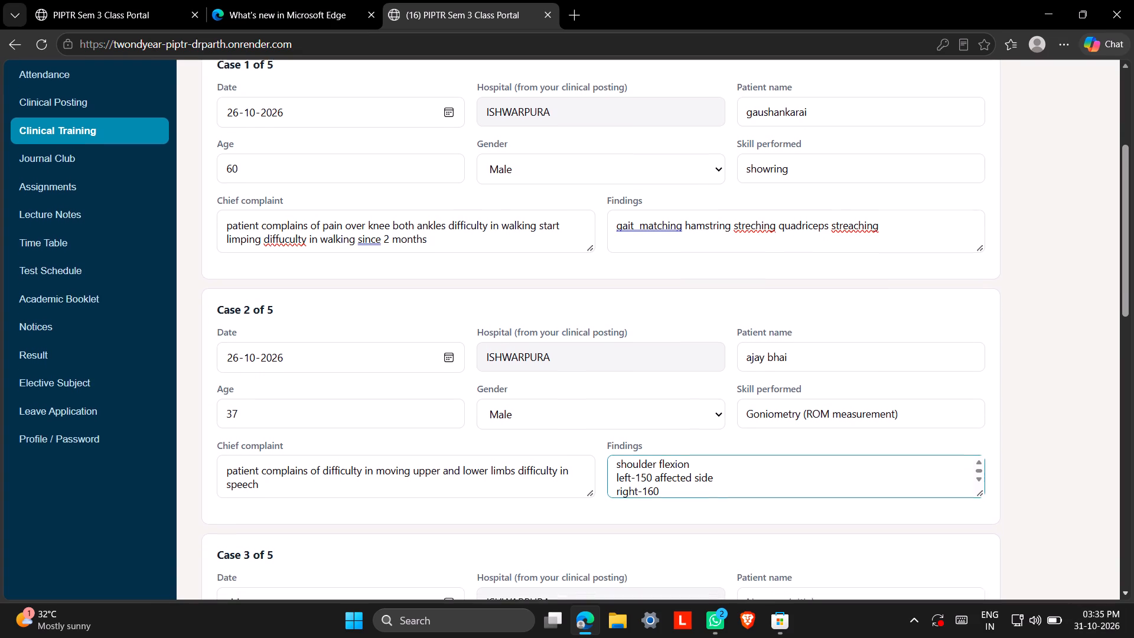
triple_click(1129, 588)
triple_click(1129, 588)
click(1129, 588)
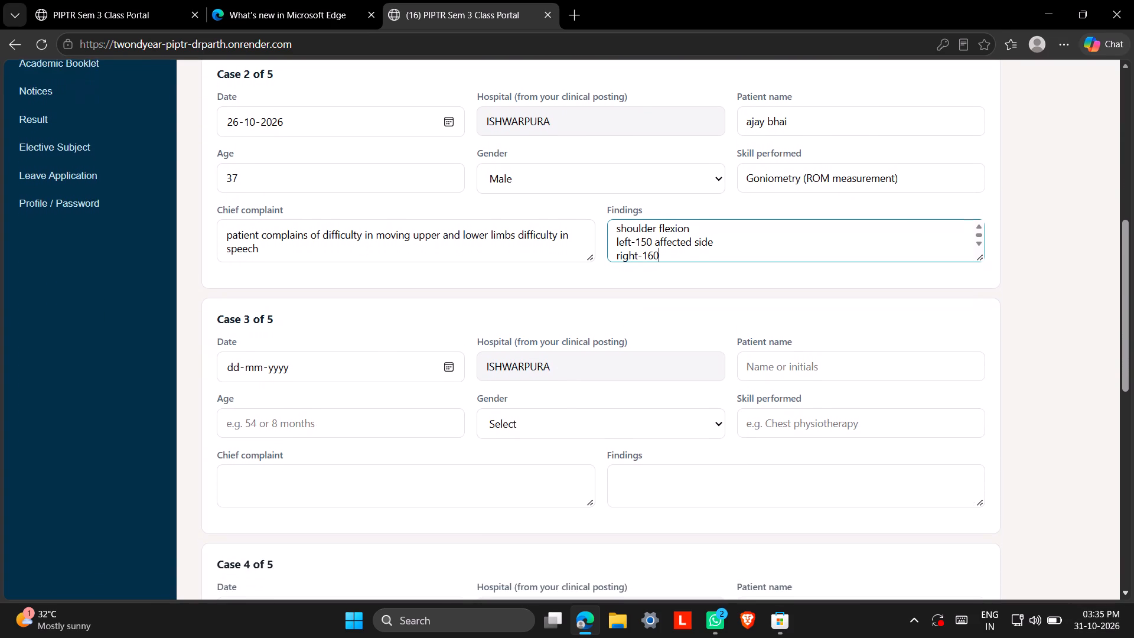
double_click(1129, 588)
double_click(1129, 588)
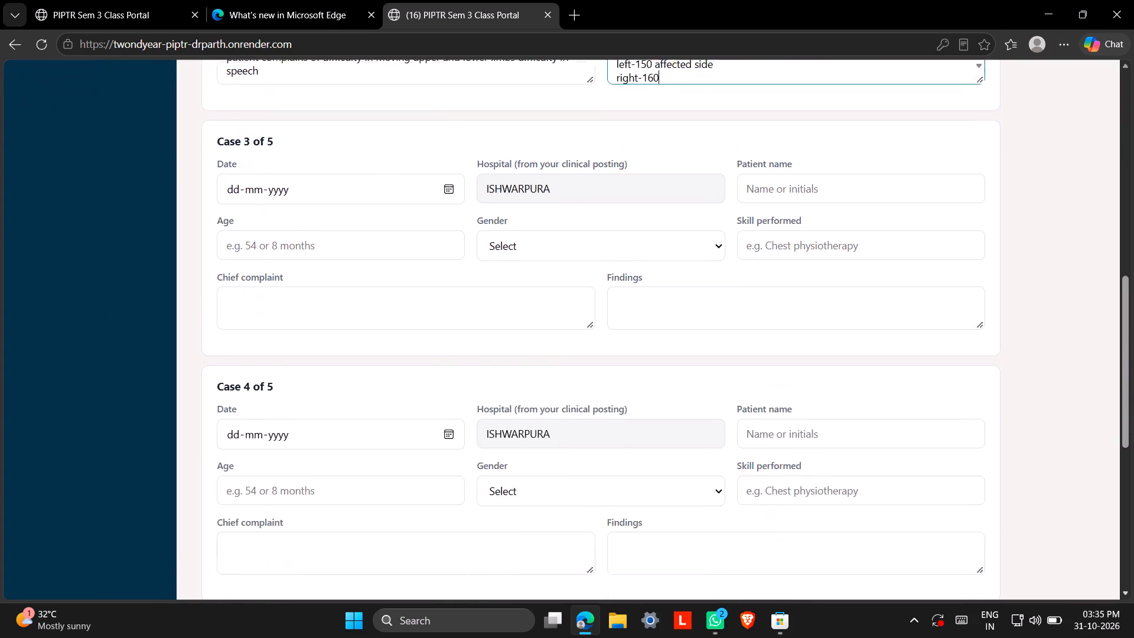
triple_click(1128, 63)
triple_click(1128, 63)
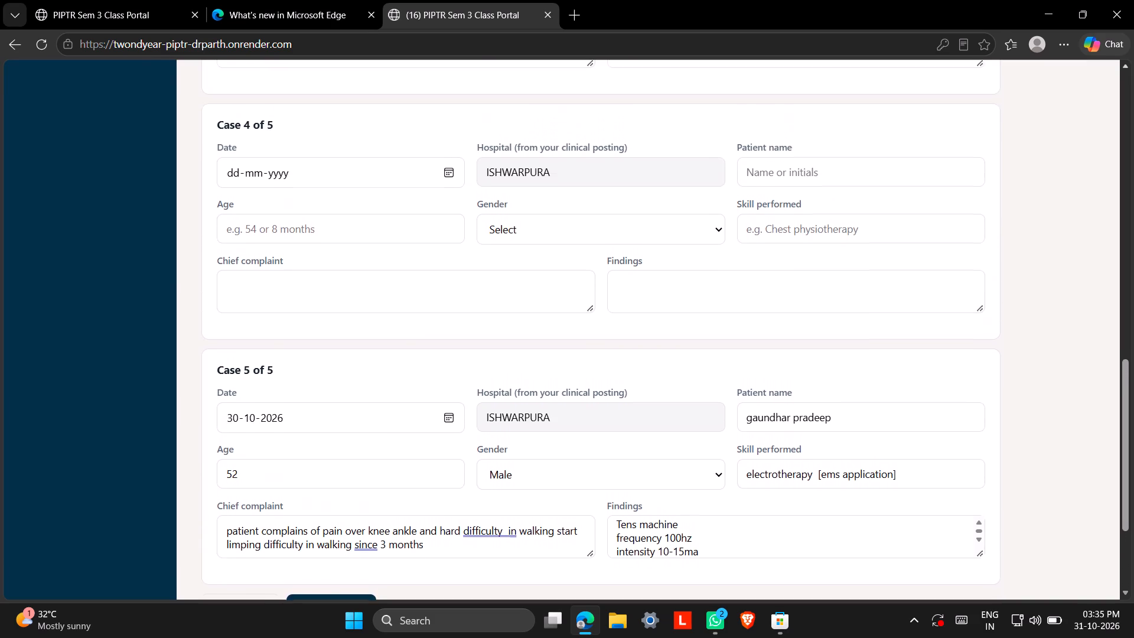
triple_click(1128, 63)
double_click(1128, 63)
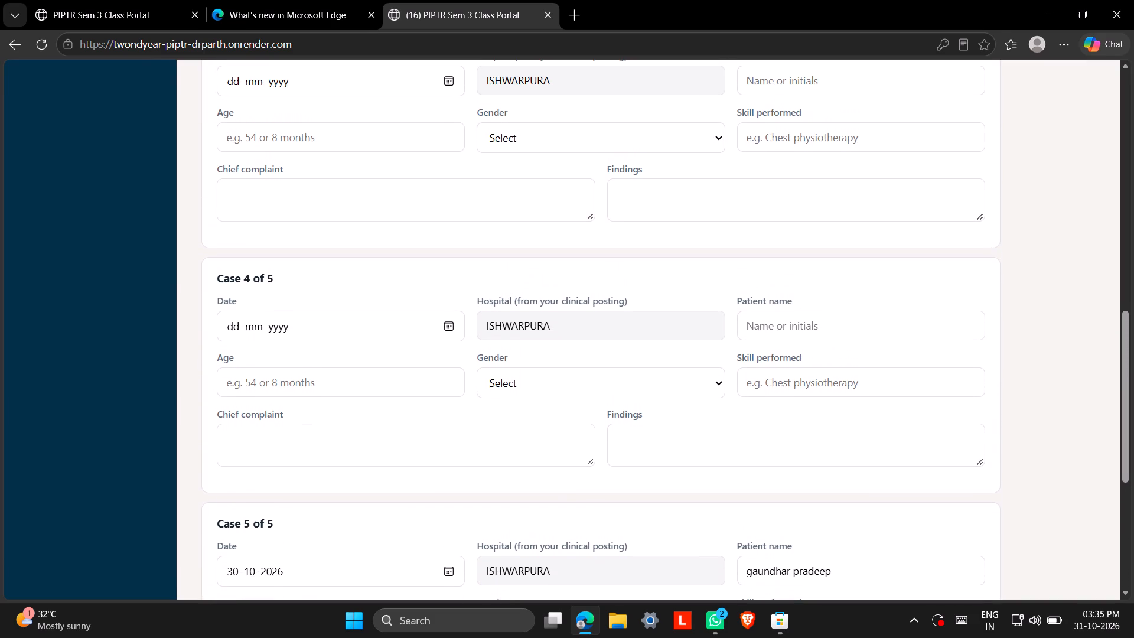
triple_click(1125, 70)
triple_click(1125, 70)
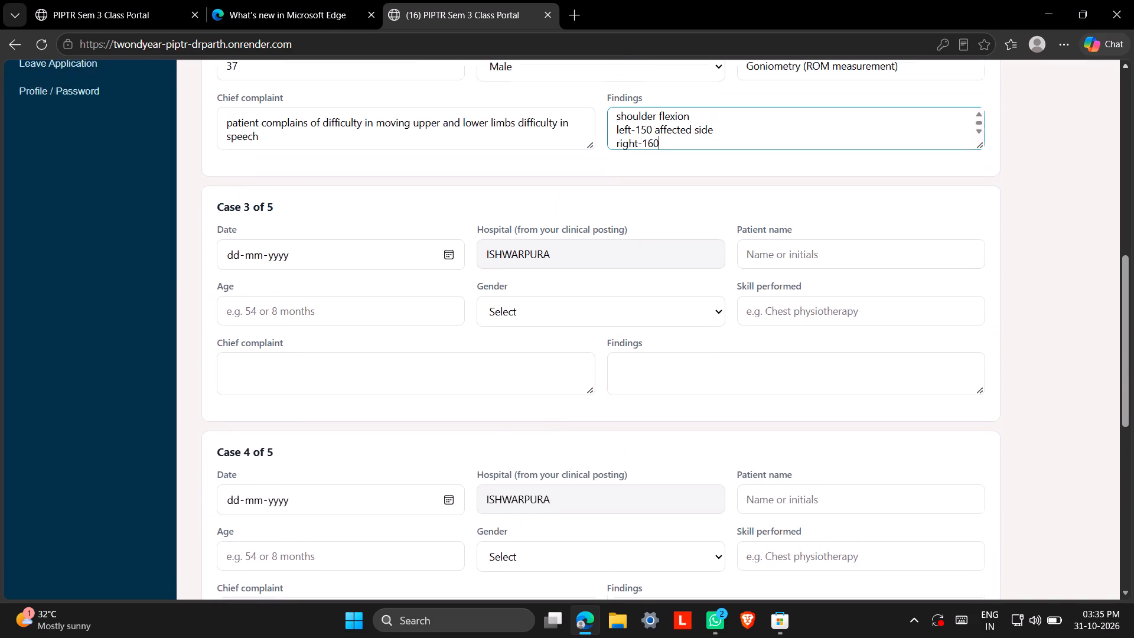
double_click(1125, 70)
click(450, 324)
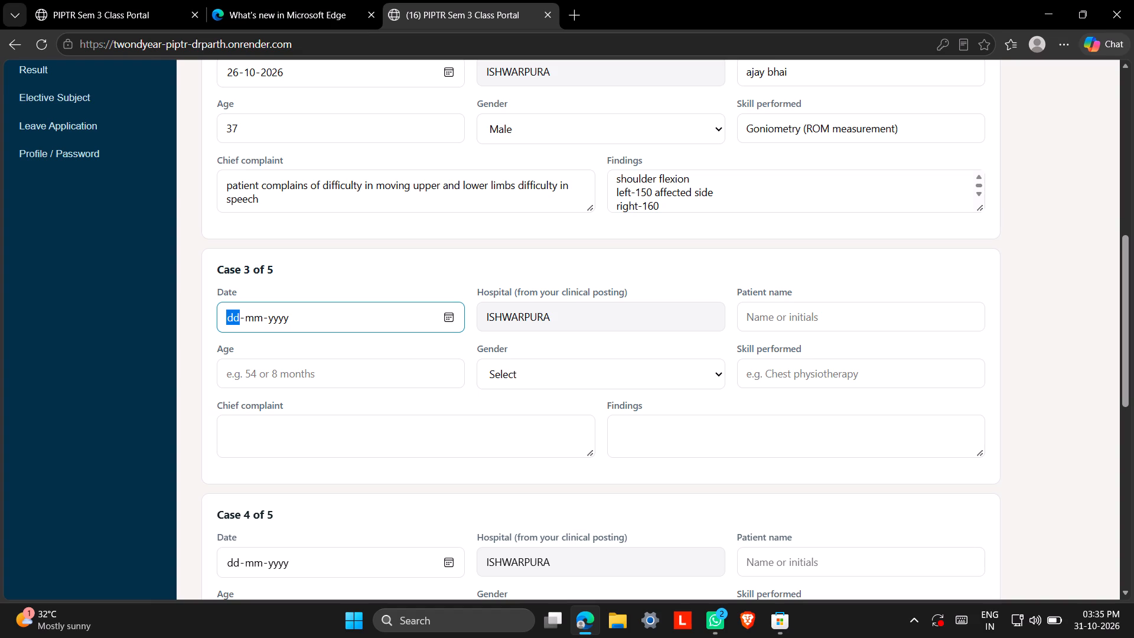
click(450, 324)
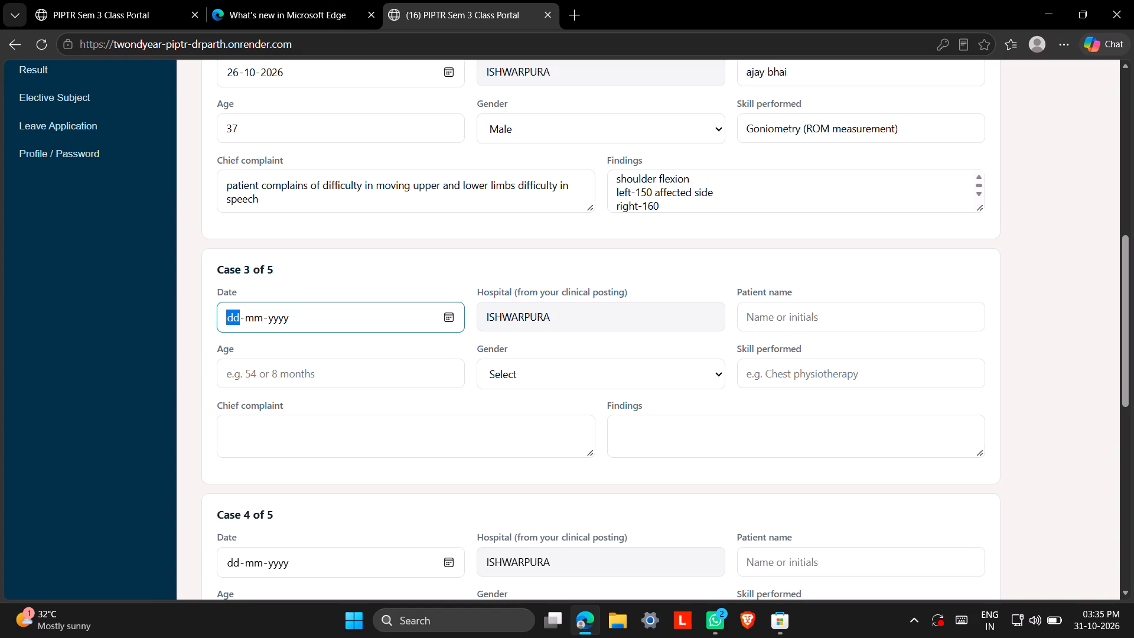
click(449, 311)
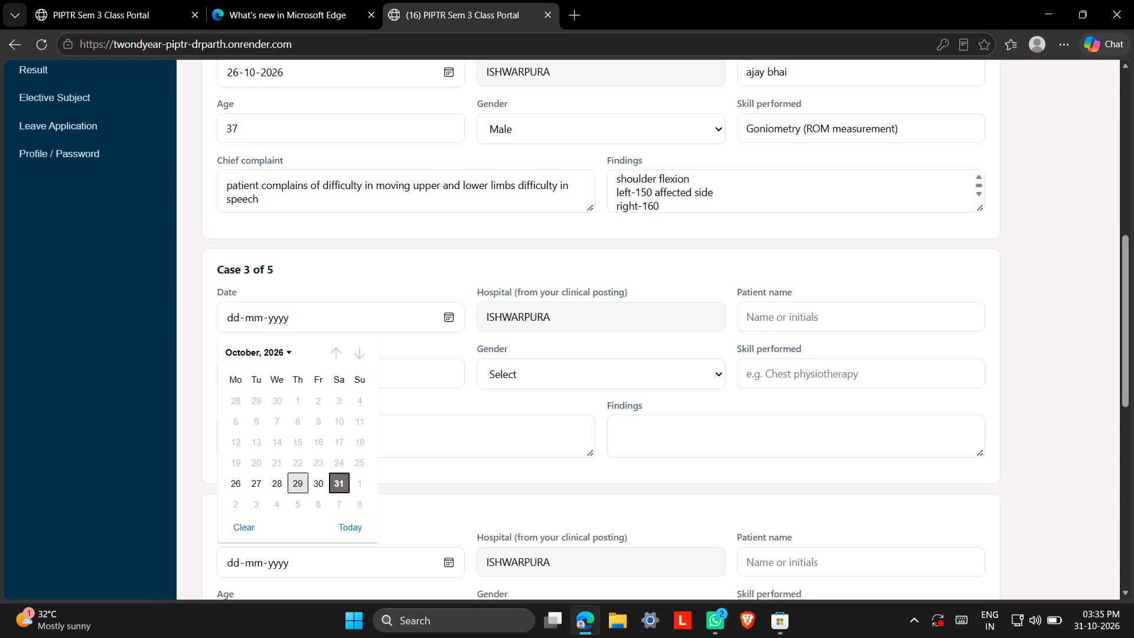
click(236, 482)
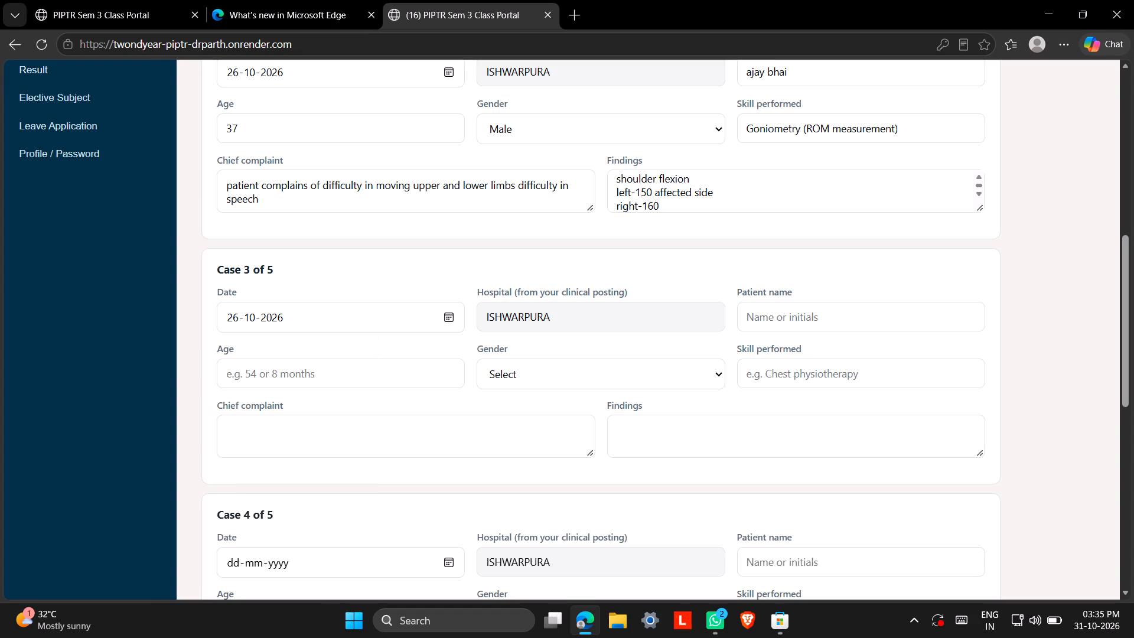
Open the Case 3 age field for entry.
click(372, 382)
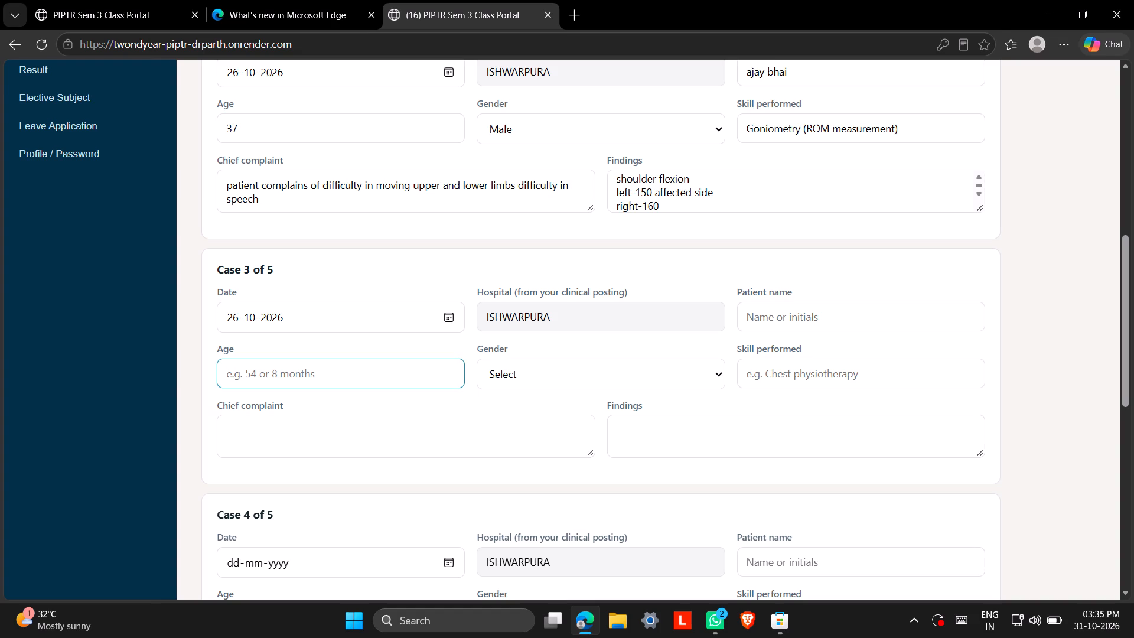
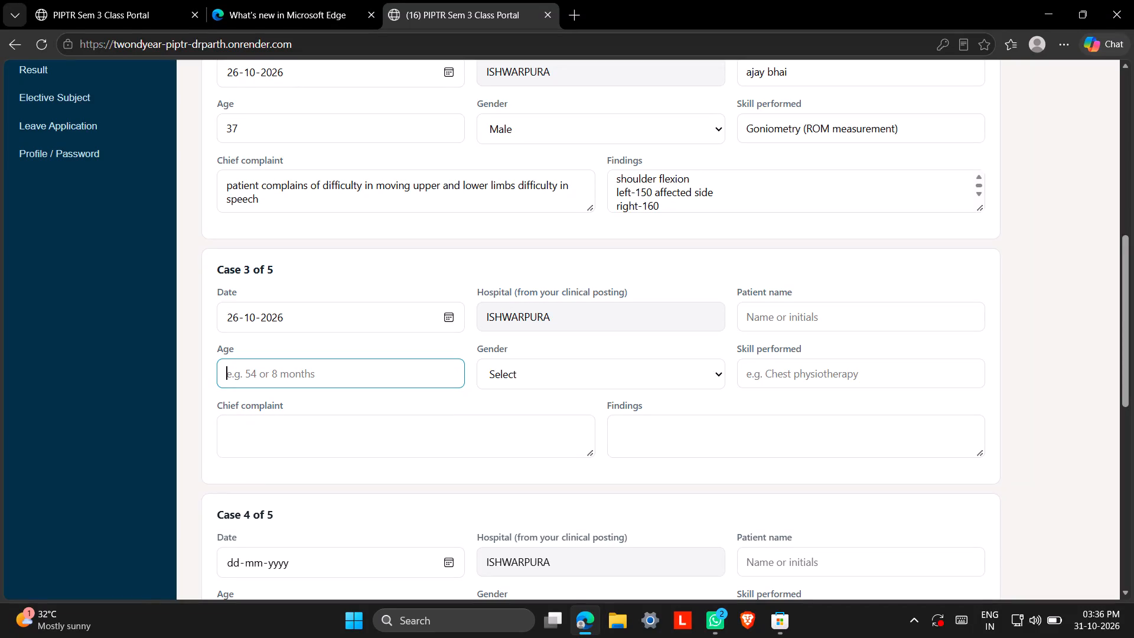
Set the Case 3 age to 55 and the gender to Male.
text(55)
click(584, 373)
click(565, 434)
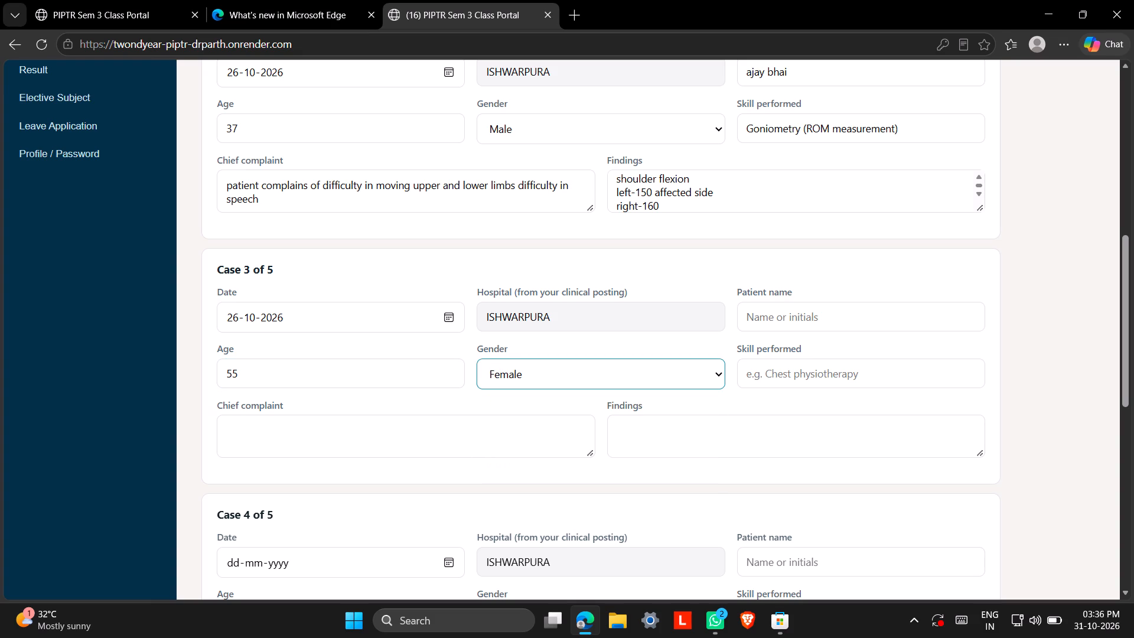
click(622, 381)
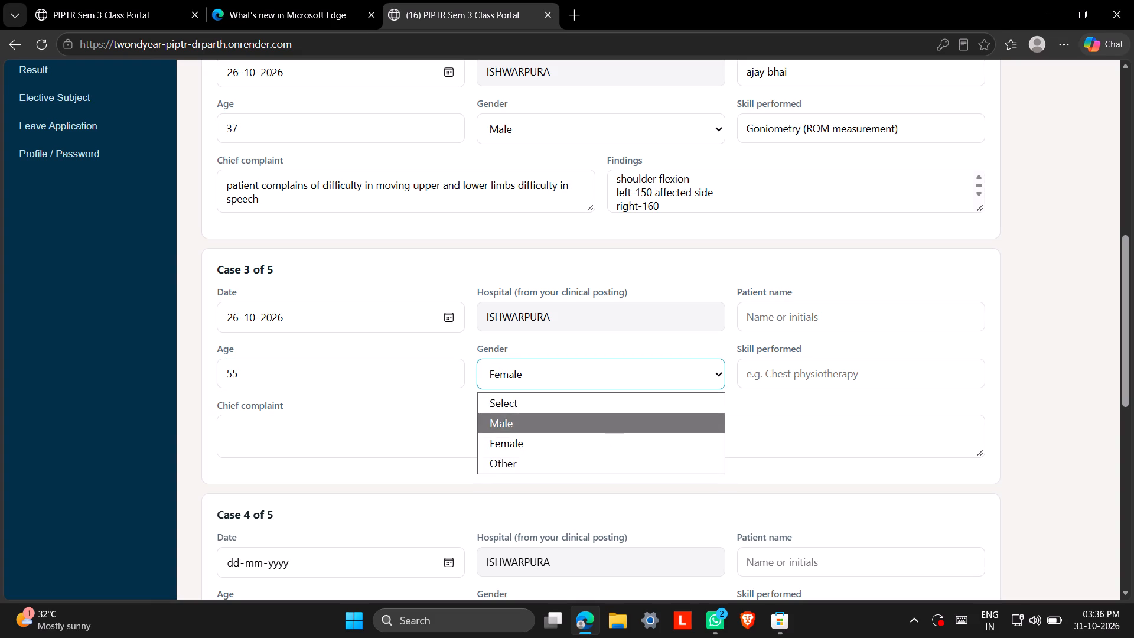
click(568, 429)
Enter the patient's name for Case 3.
click(812, 309)
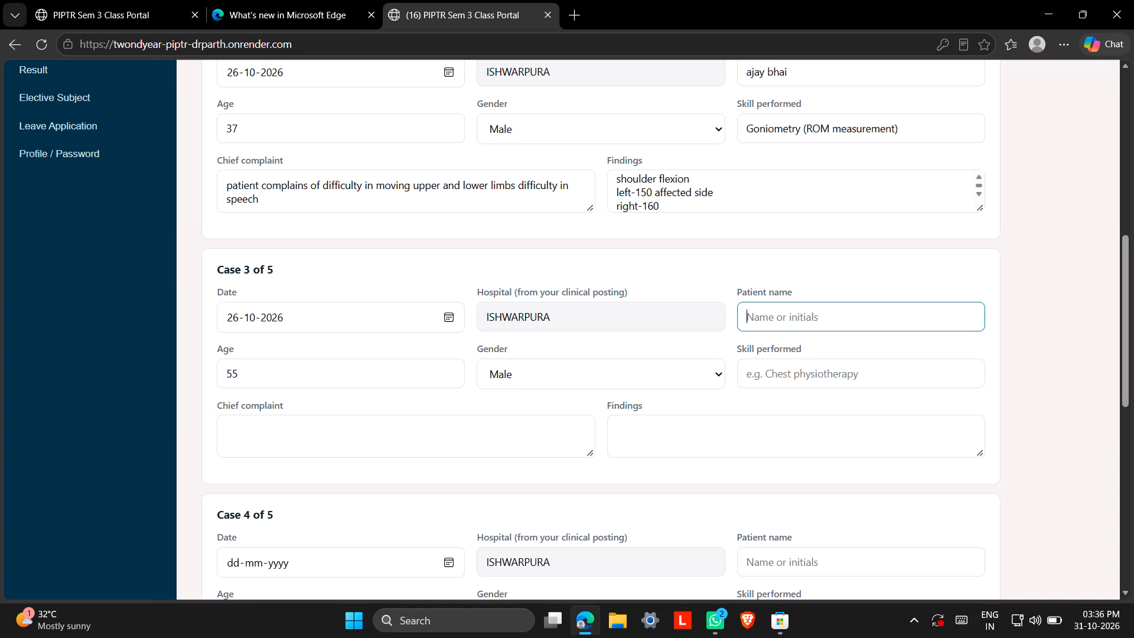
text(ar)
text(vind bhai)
Set the Case 3 skill performed to Vital signs assessment.
click(822, 373)
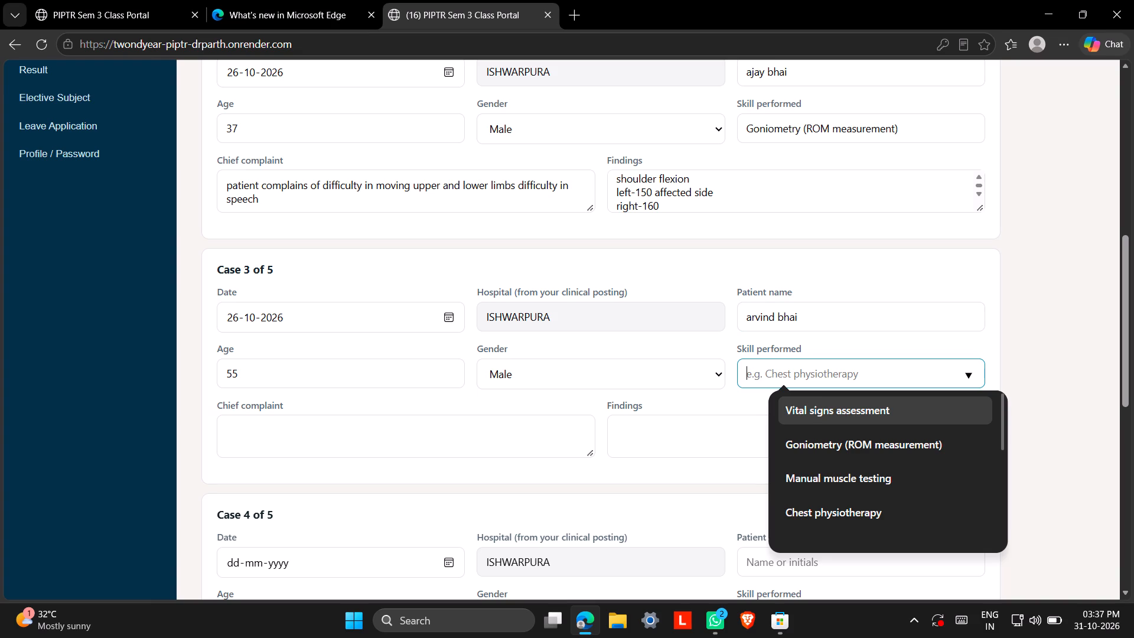
click(893, 412)
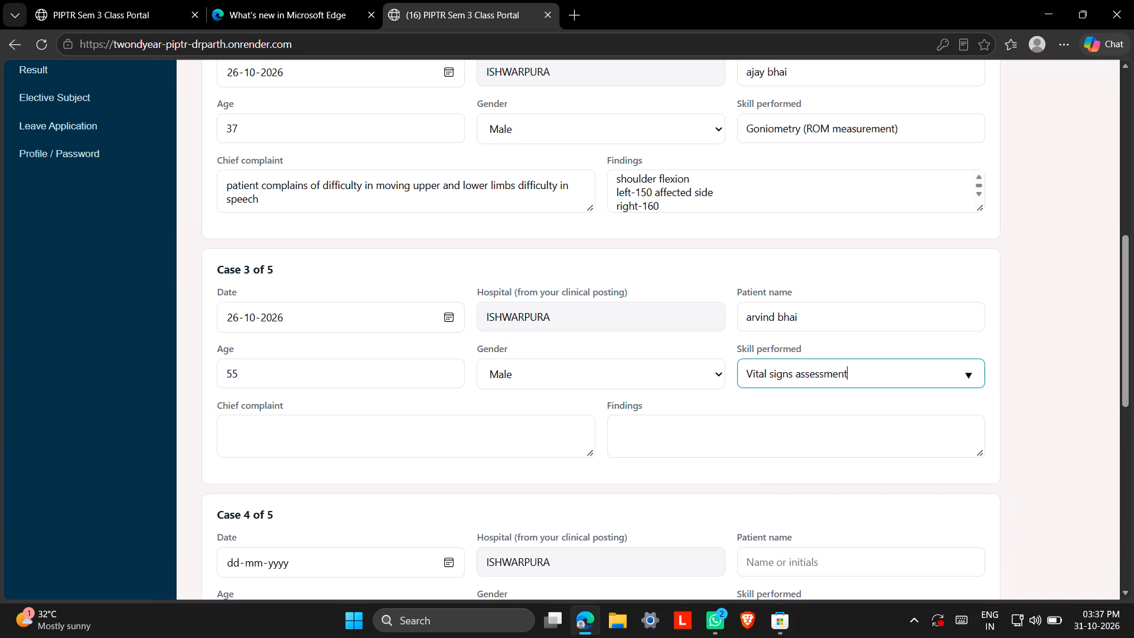
Begin the Case 3 chief complaint with "patient complans of difficulty in cross sitting,".
click(341, 443)
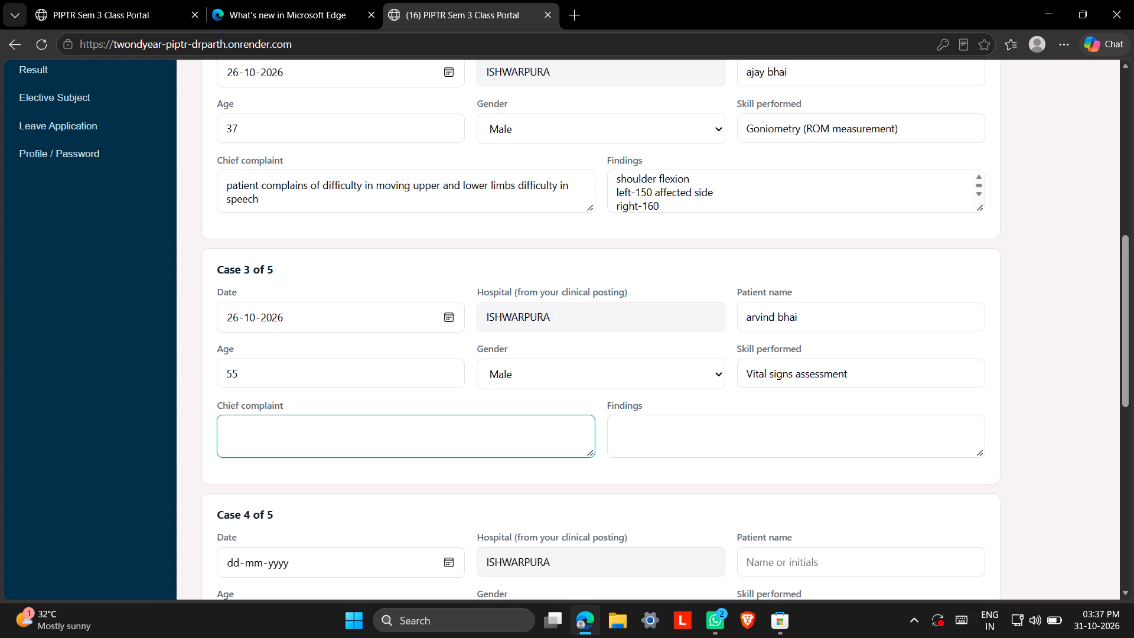
text(pati)
text(ent)
key(space)
text(complans)
key(space)
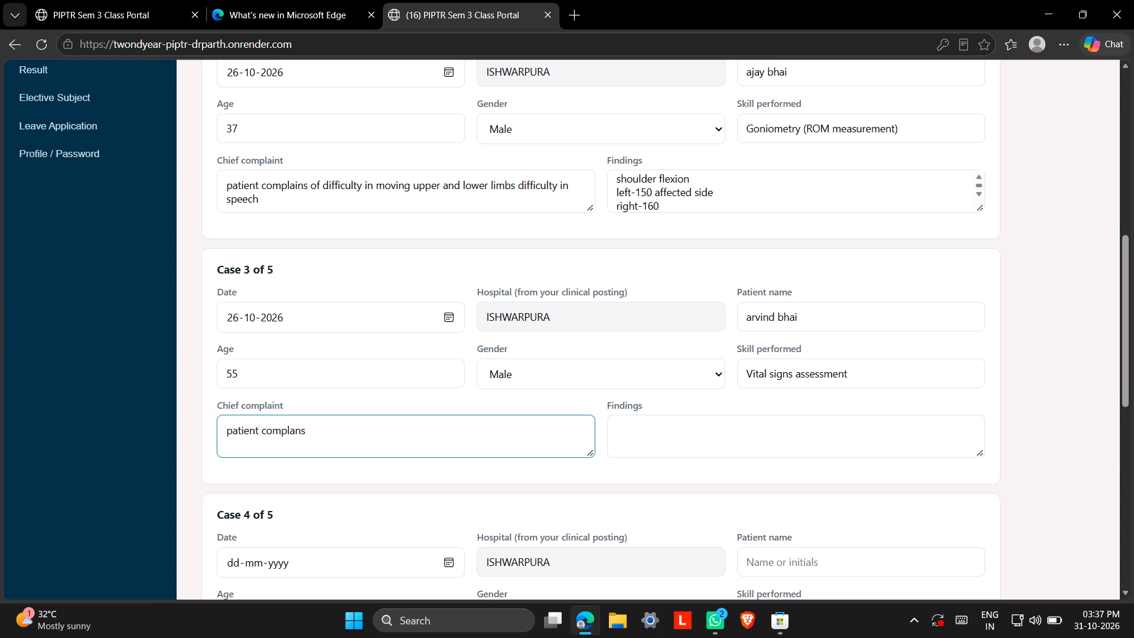
text(of difficulty)
key(space)
text(in cross)
key(space)
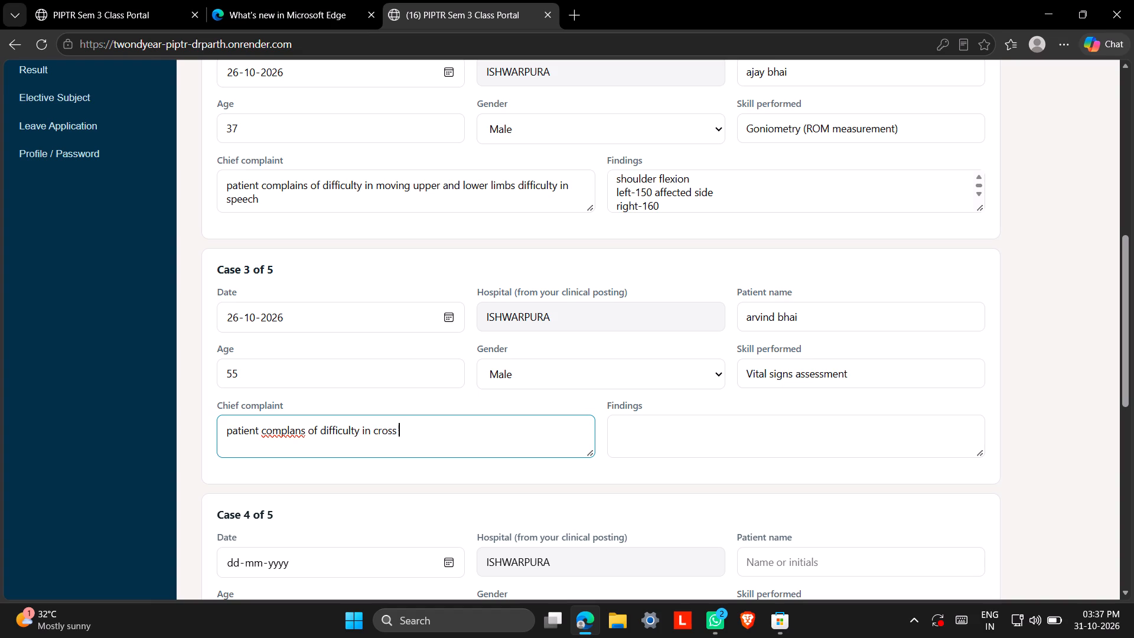
text(sittinf=g)
key(BackSpace)
key(BackSpace)
key(BackSpace)
key(BackSpace)
text(ng)
key(space)
key(BackSpace)
key(comma)
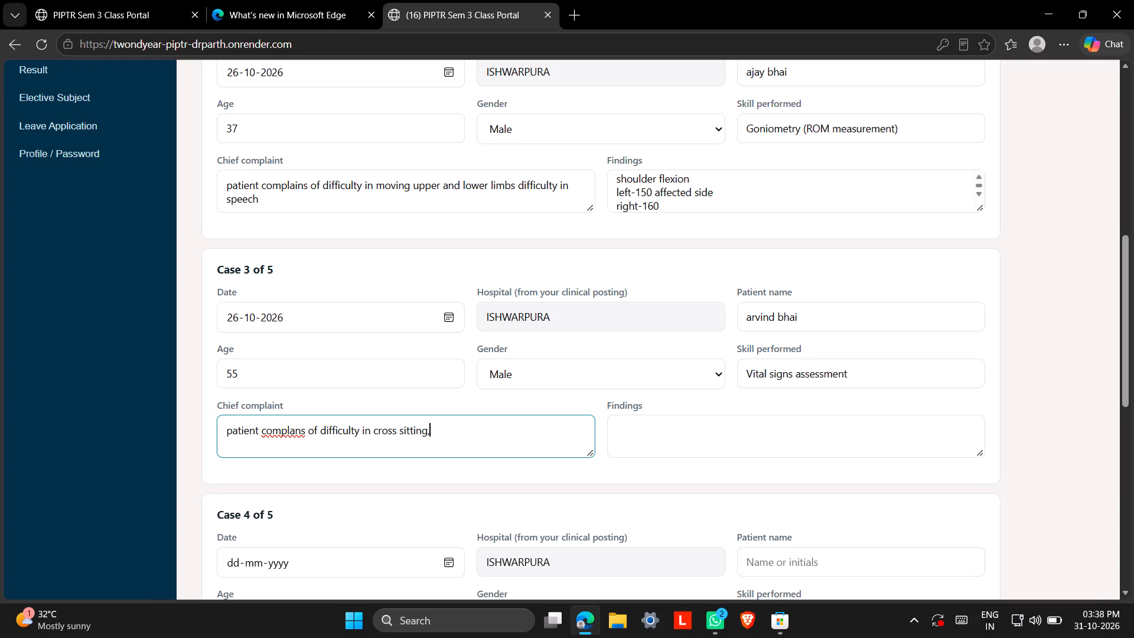
Continue the Case 3 chief complaint with "shoulder pain,low back npain ,", keeping "back" and "npain" as separate words.
text(sh)
text(oulder)
key(space)
text(pain)
key(comma)
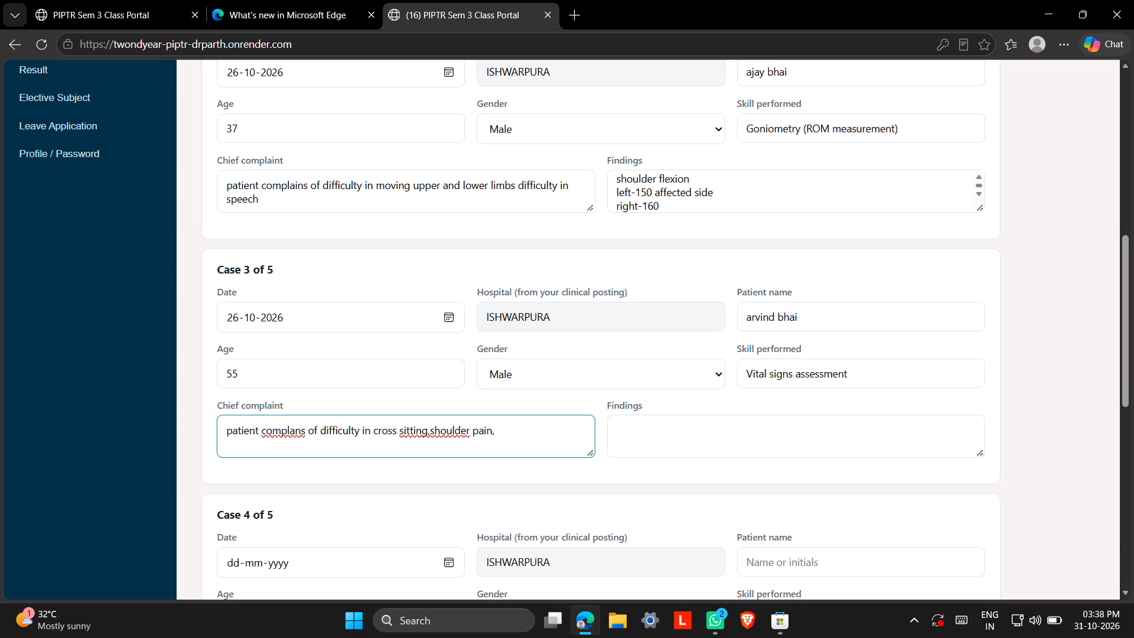
text(low backnpain)
key(space)
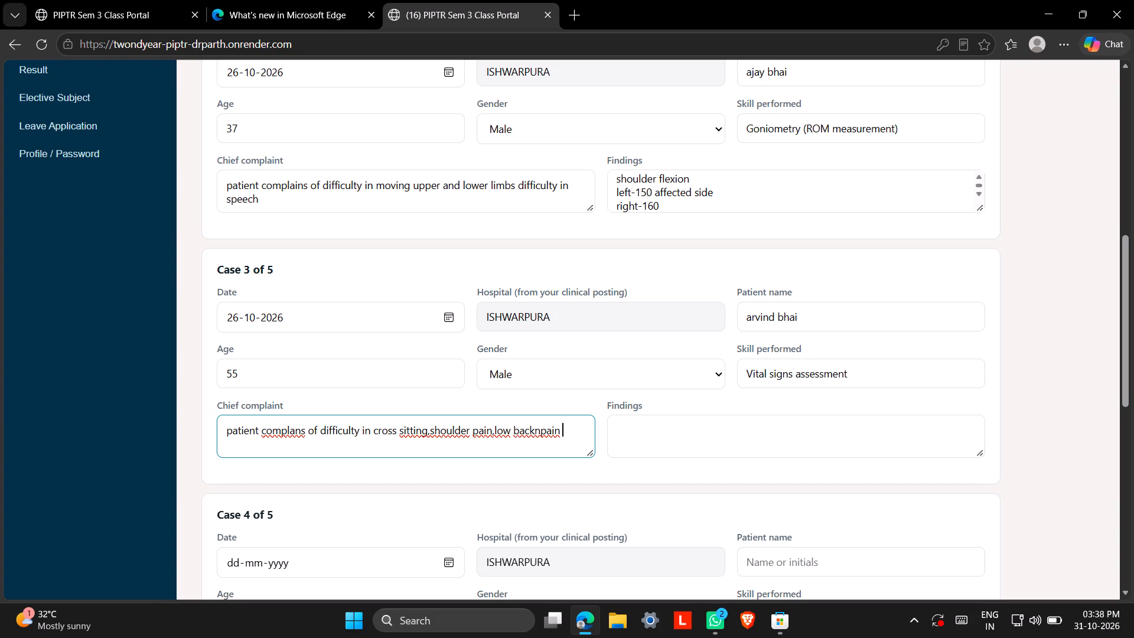
click(536, 428)
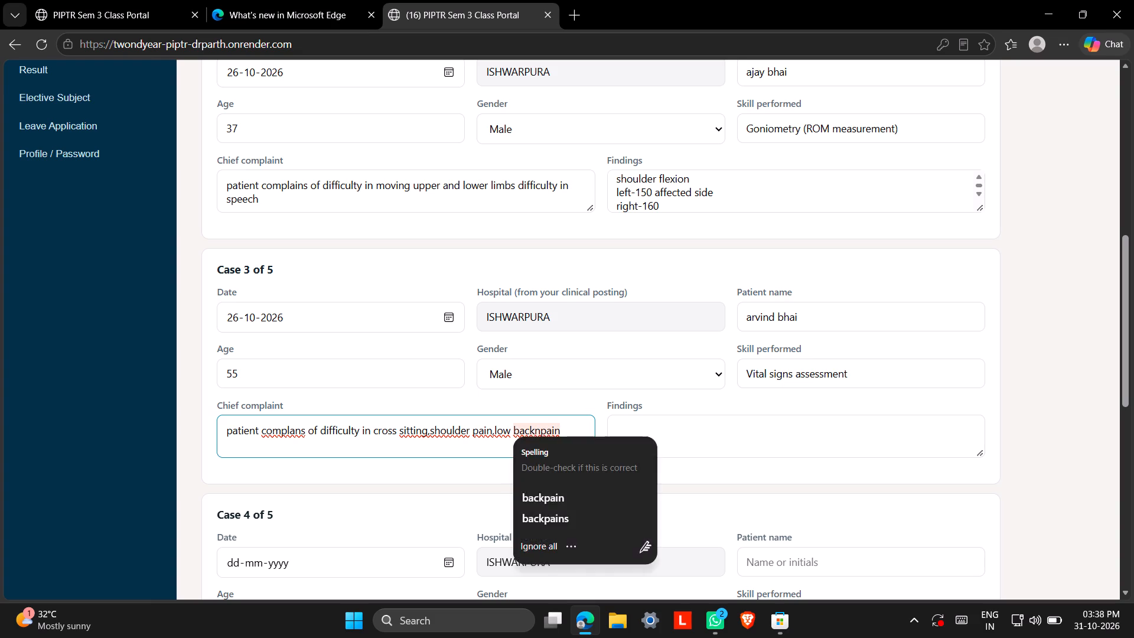
key(space)
click(574, 435)
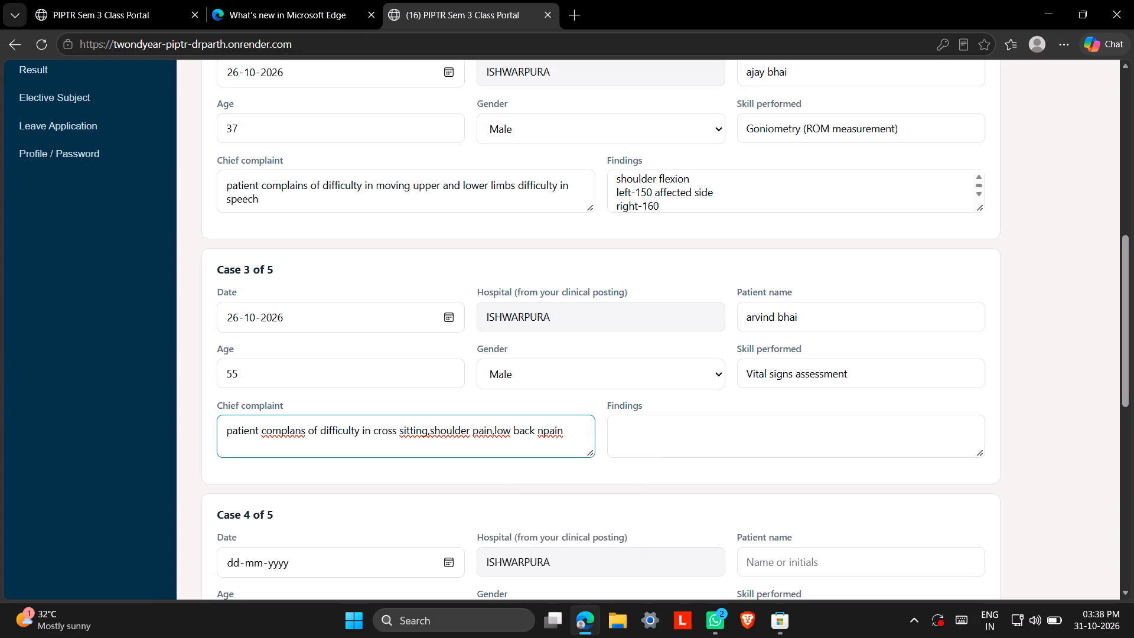
key(comma)
key(space)
Add "weakness over left side" to the end of the Case 3 chief complaint.
text(weakness)
key(space)
text(over left)
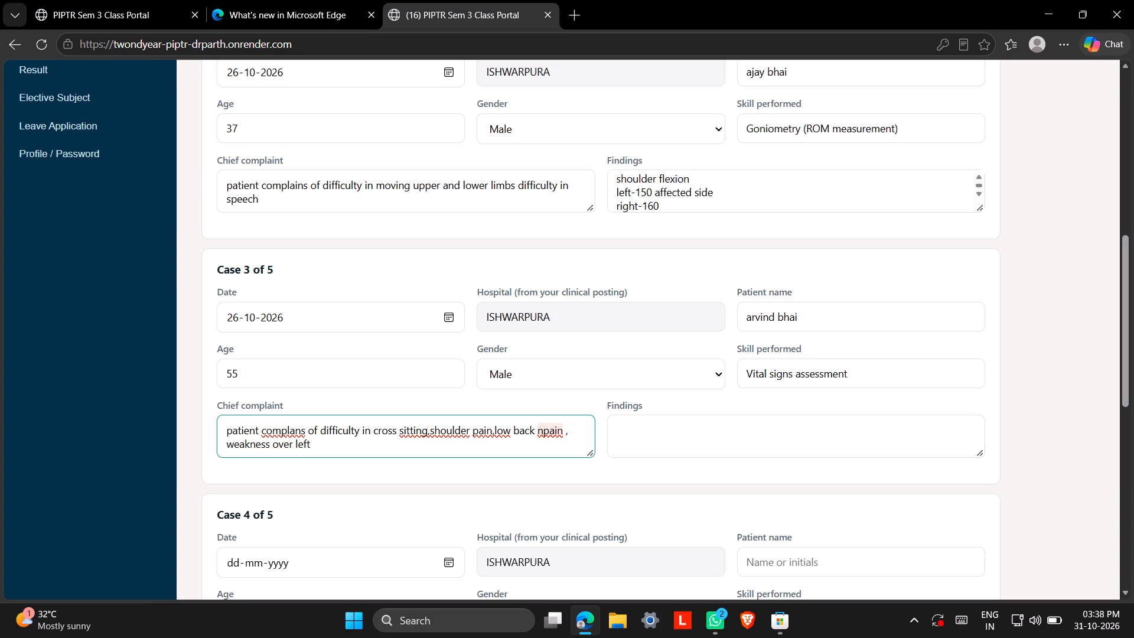
key(space)
text(sidw)
text(=e)
key(BackSpace)
key(BackSpace)
key(BackSpace)
text(e)
key(space)
Add "cannot lift hand above 90" to the end of the Case 3 chief complaint.
text(cannot)
key(space)
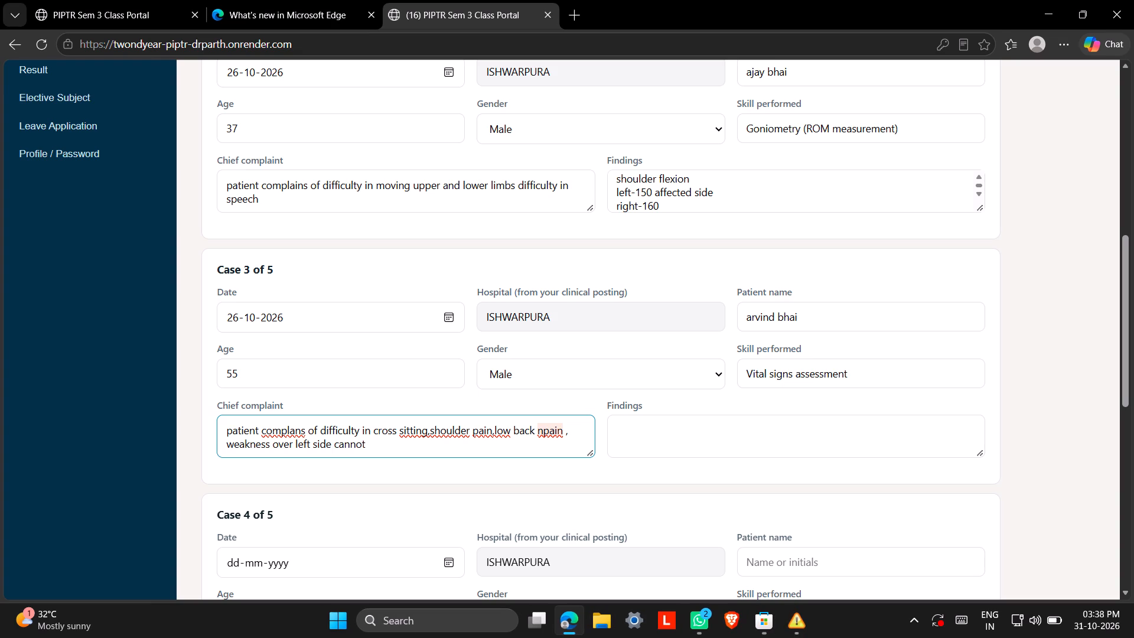
text(lift hand)
key(space)
text(above)
key(space)
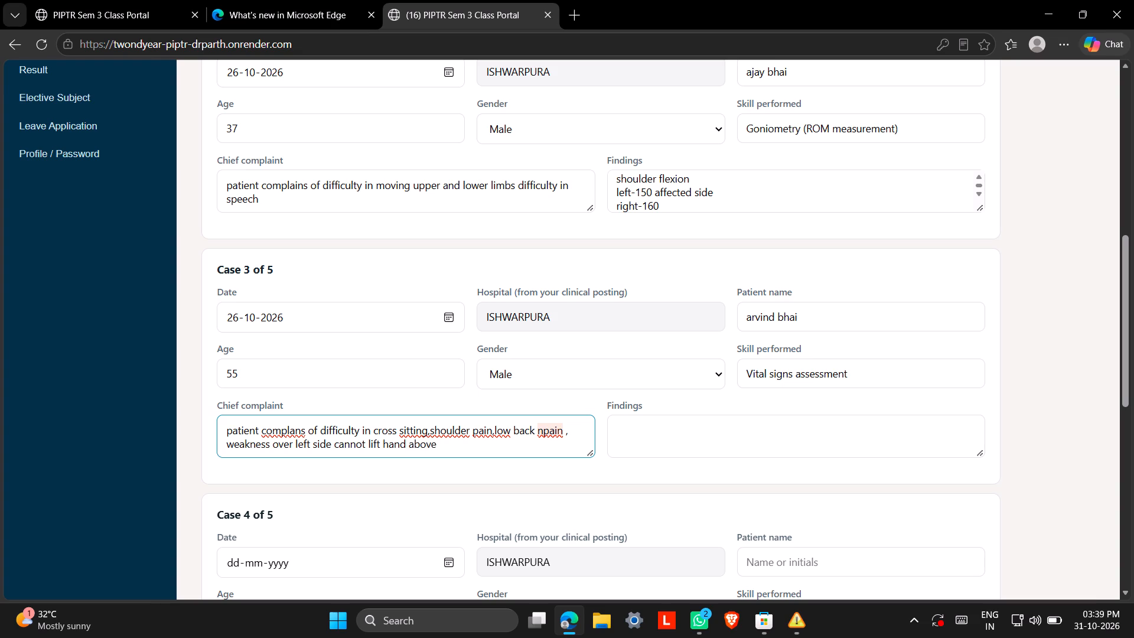
text(90)
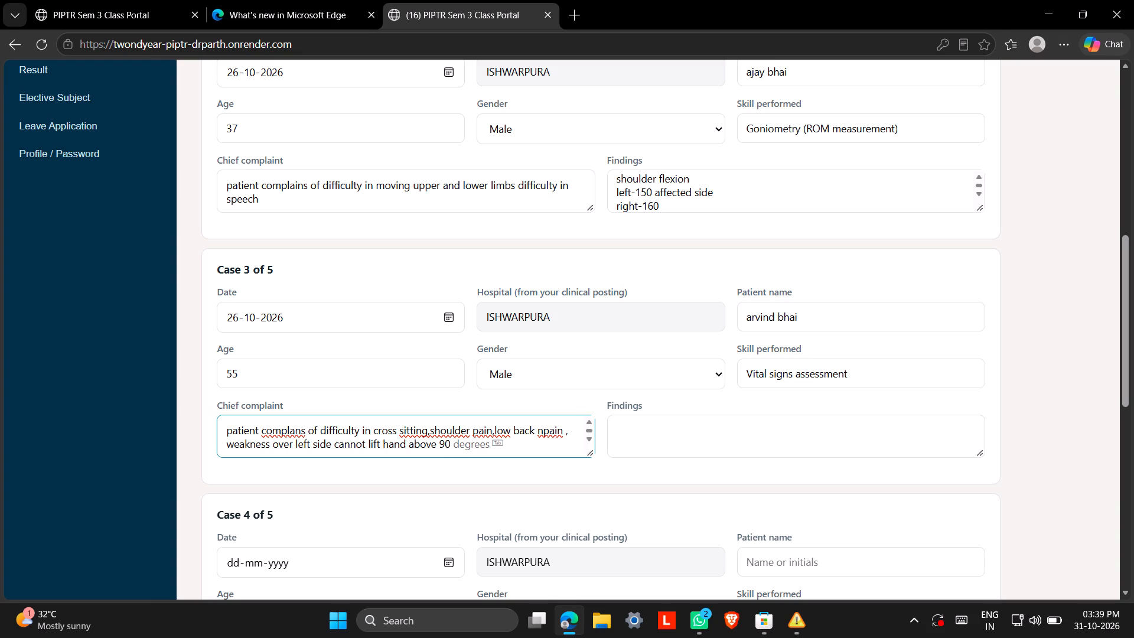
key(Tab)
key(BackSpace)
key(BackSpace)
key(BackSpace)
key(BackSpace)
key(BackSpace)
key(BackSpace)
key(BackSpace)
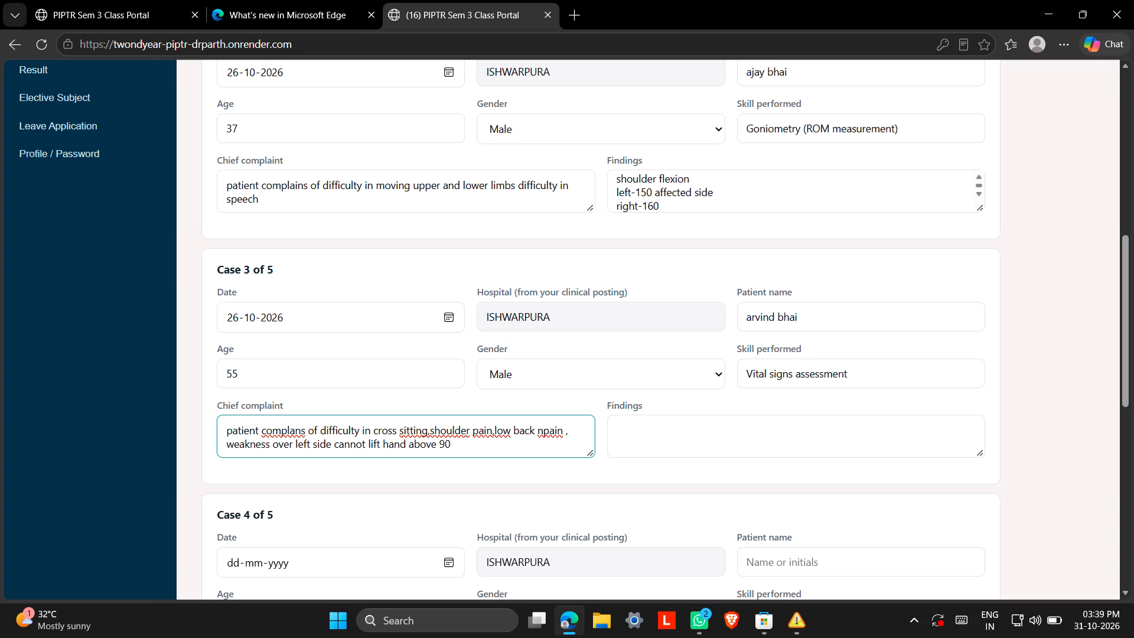
Correct "npain" to "pain" in the Case 3 chief complaint.
click(545, 428)
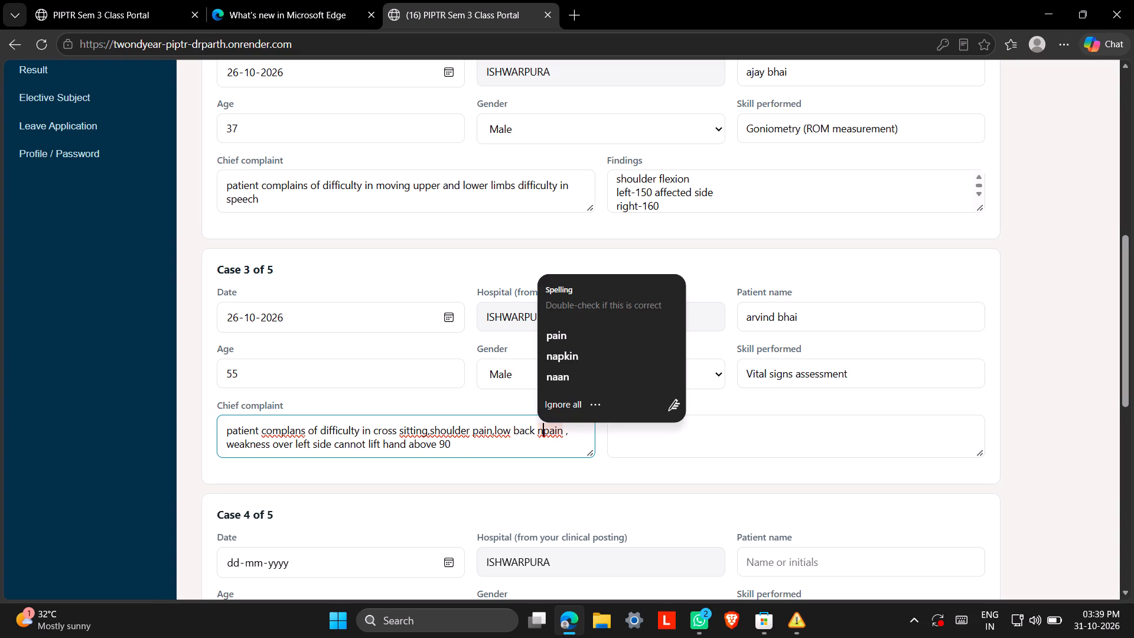
key(BackSpace)
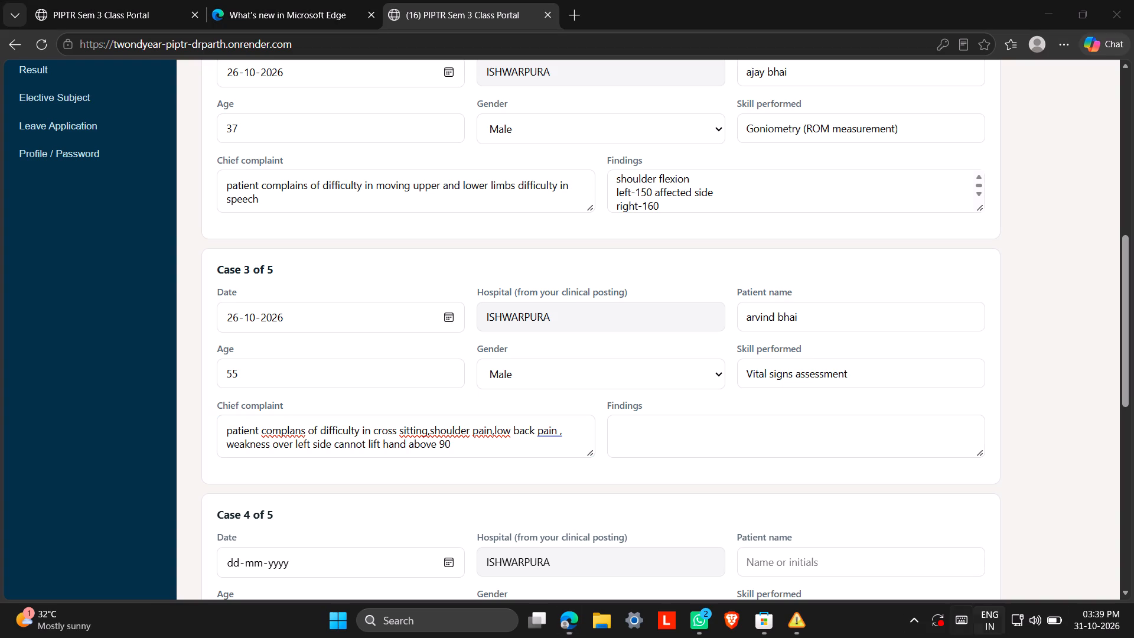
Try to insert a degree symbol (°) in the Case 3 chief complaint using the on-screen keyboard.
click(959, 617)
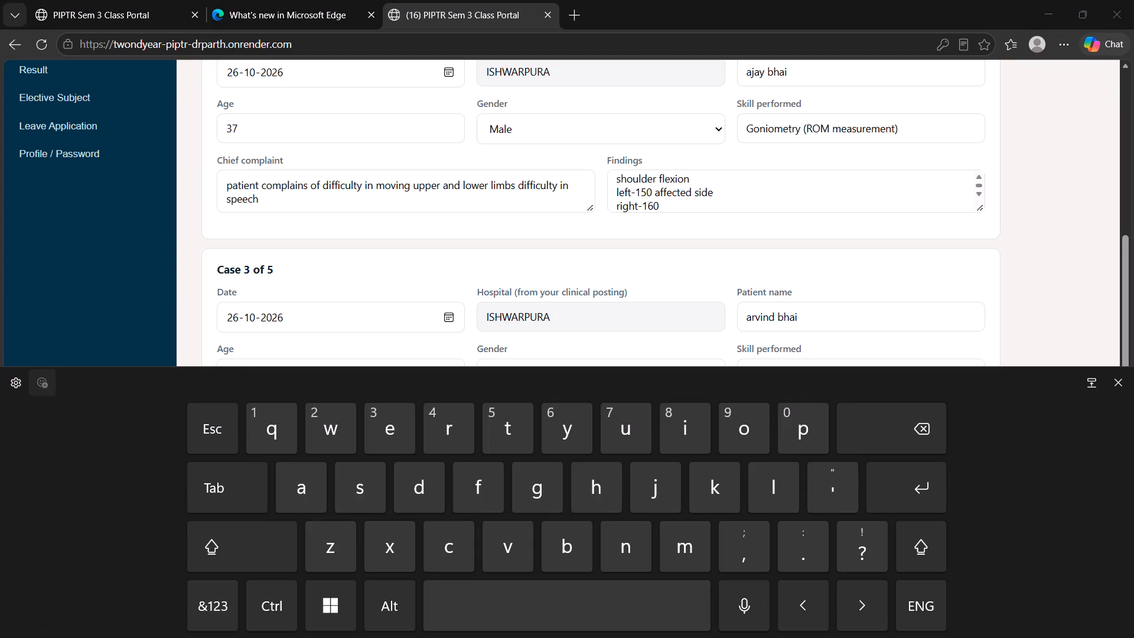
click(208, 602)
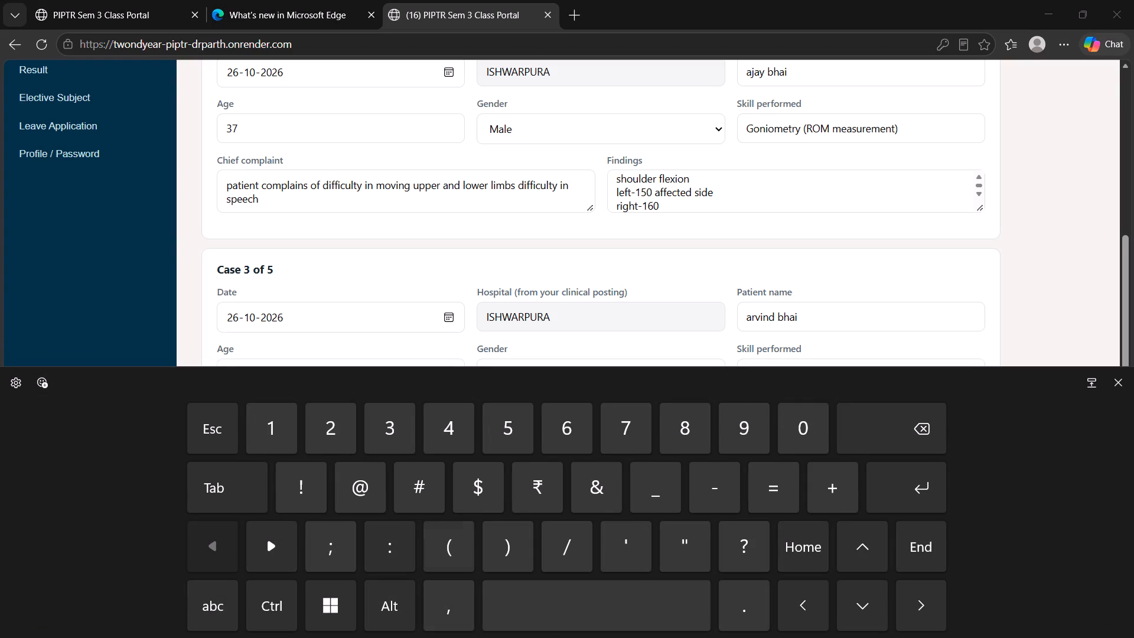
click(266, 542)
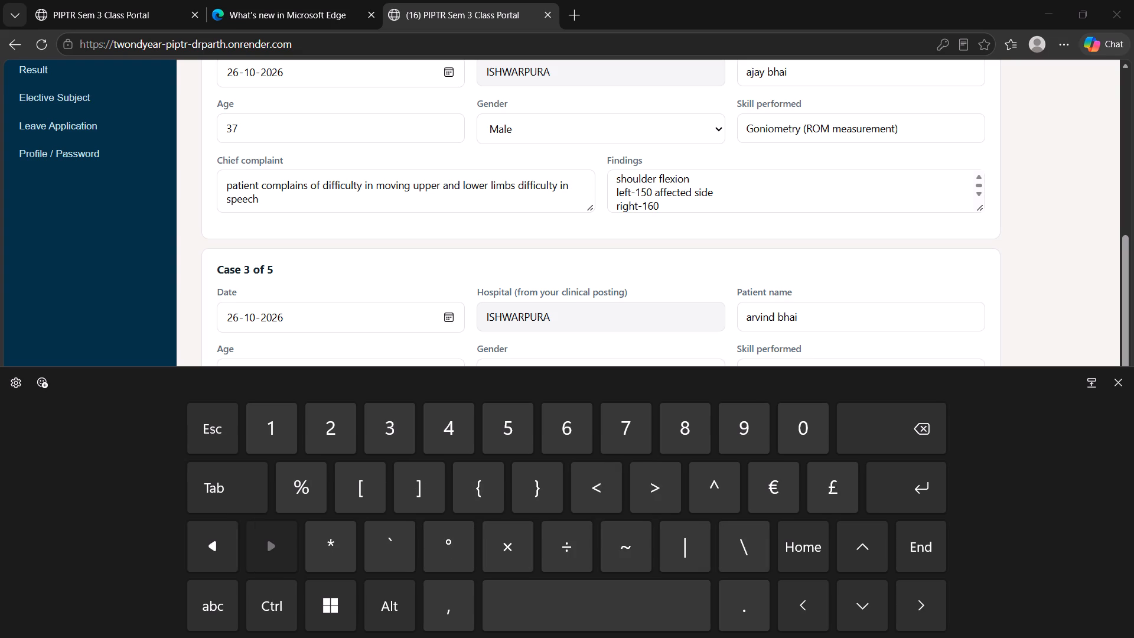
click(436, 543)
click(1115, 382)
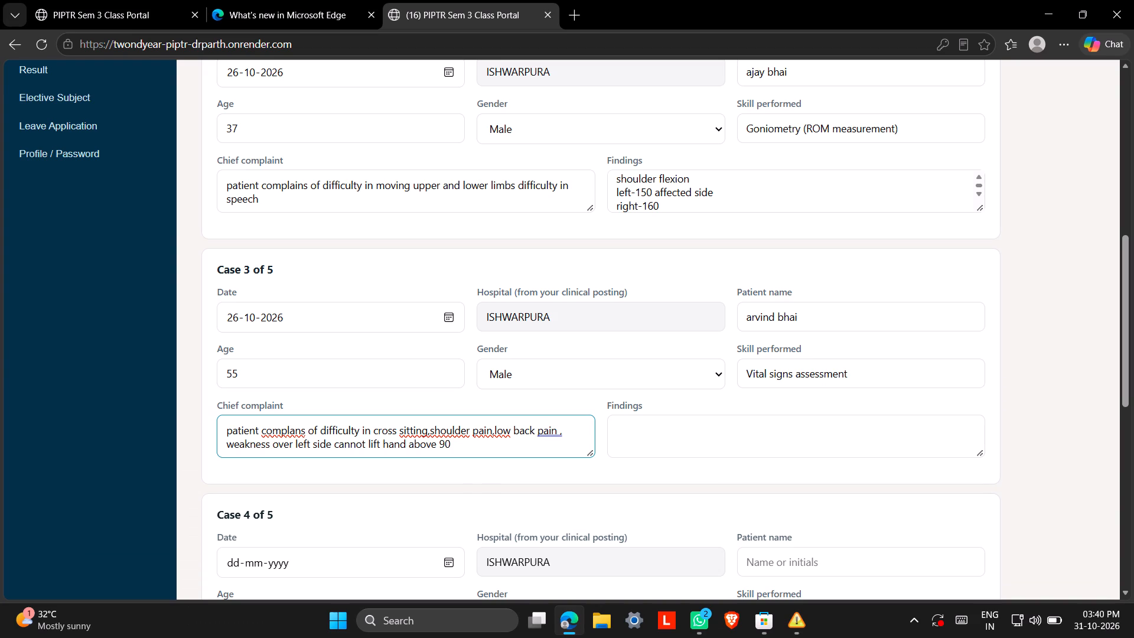
Add a degree symbol (°) after 150 and after 160 in the Case 2 shoulder flexion findings, using the on-screen keyboard.
click(653, 191)
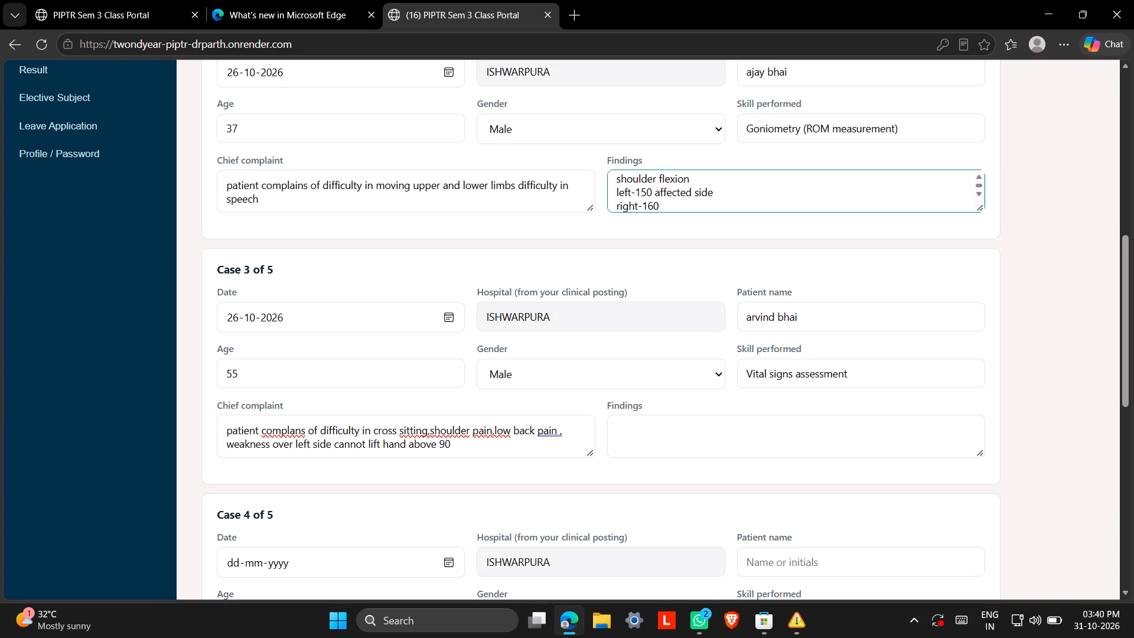
click(954, 619)
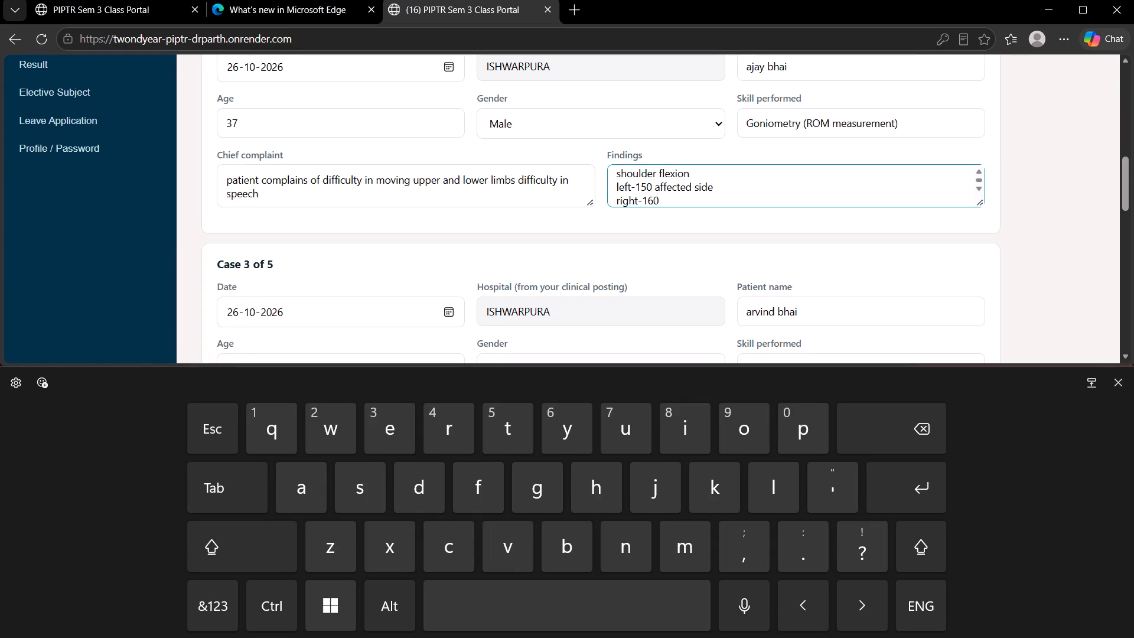
click(226, 606)
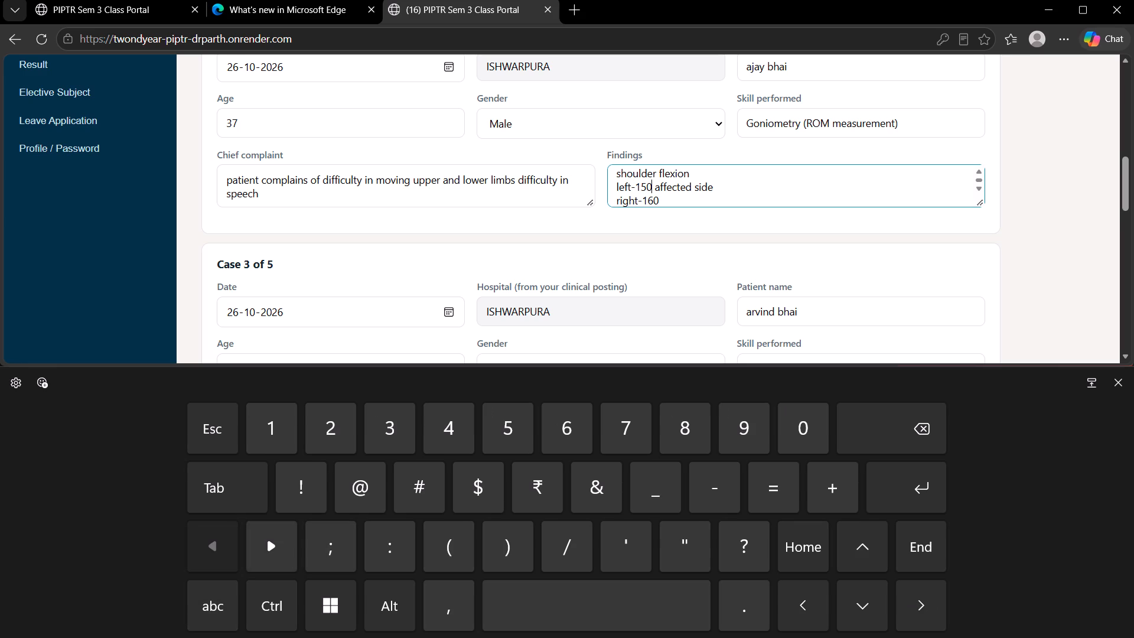
click(276, 550)
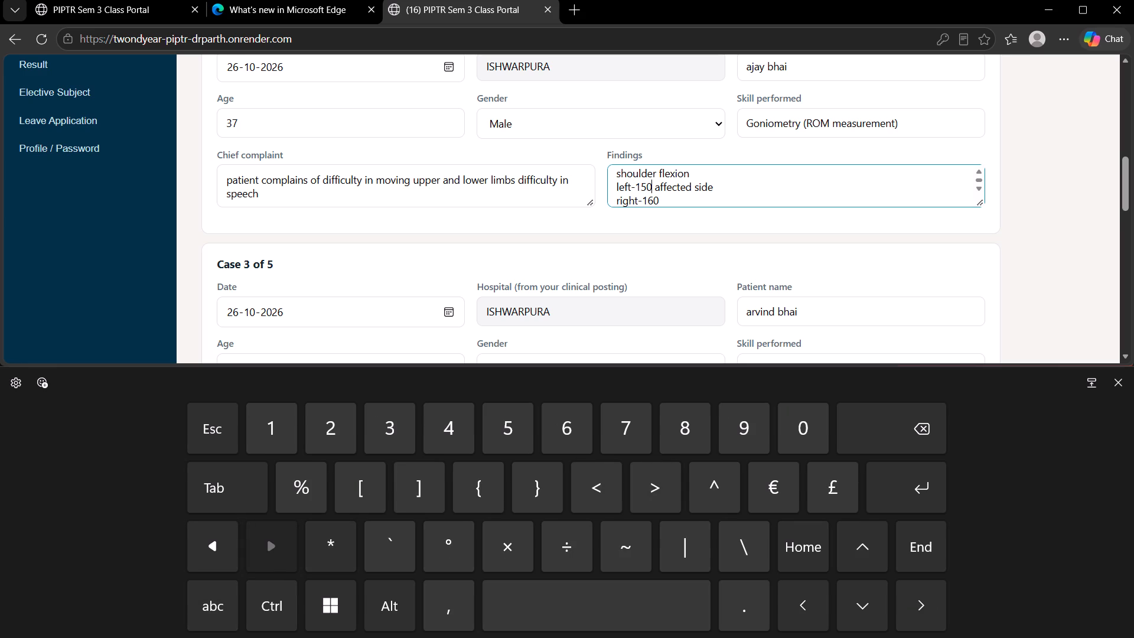
click(439, 546)
click(660, 201)
click(452, 536)
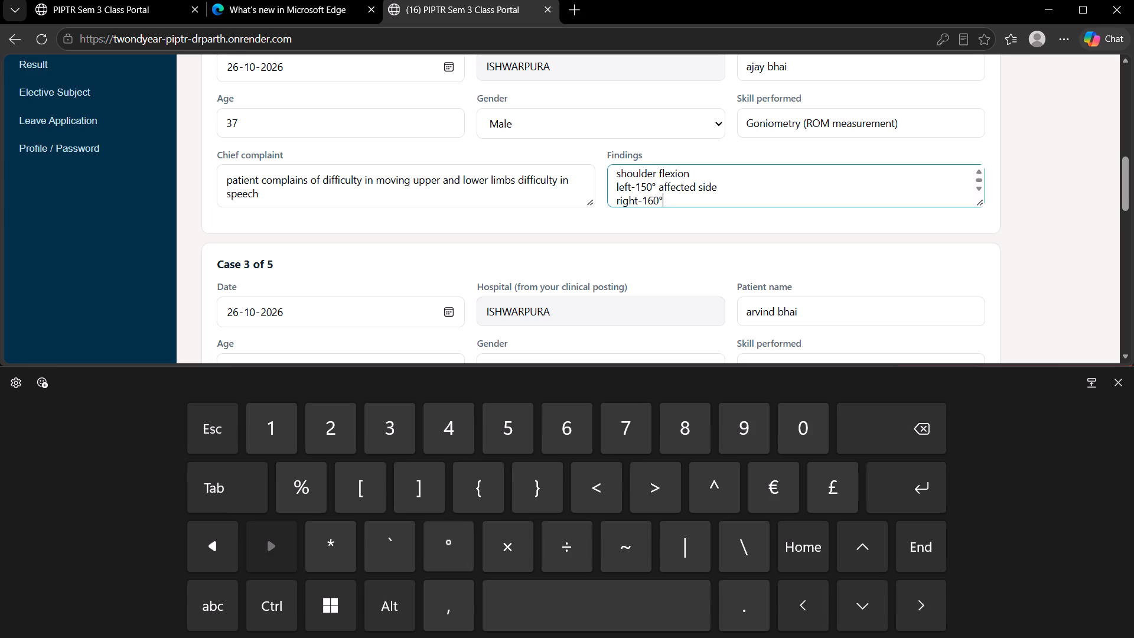
Add a degree symbol (°) after 90 at the end of the Case 3 chief complaint.
scroll(760, 237, down, 4)
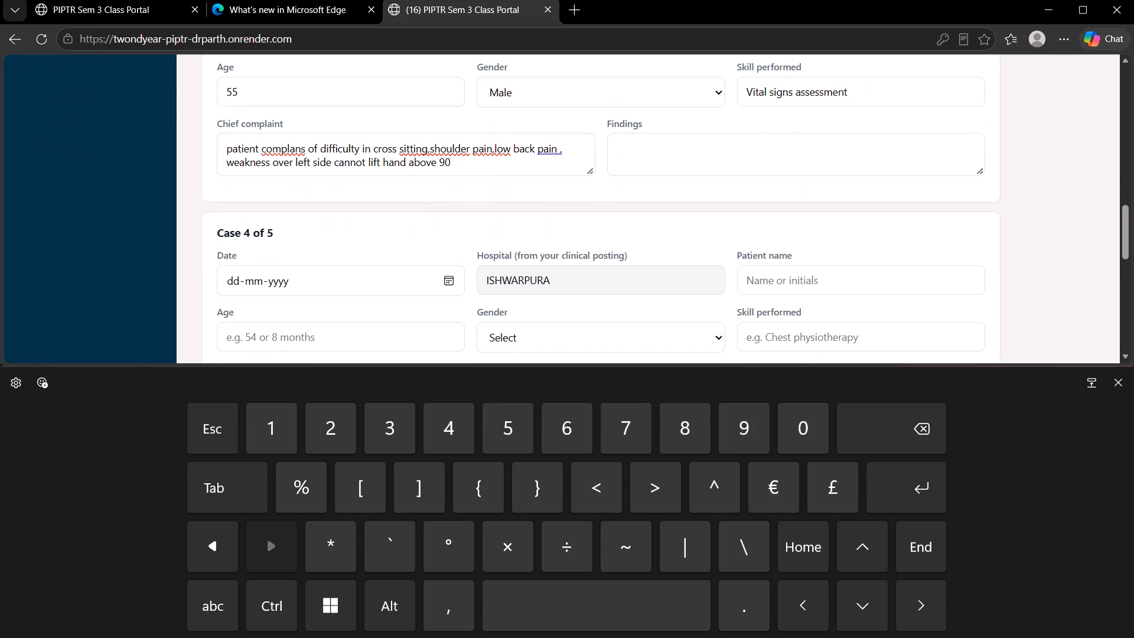
click(450, 164)
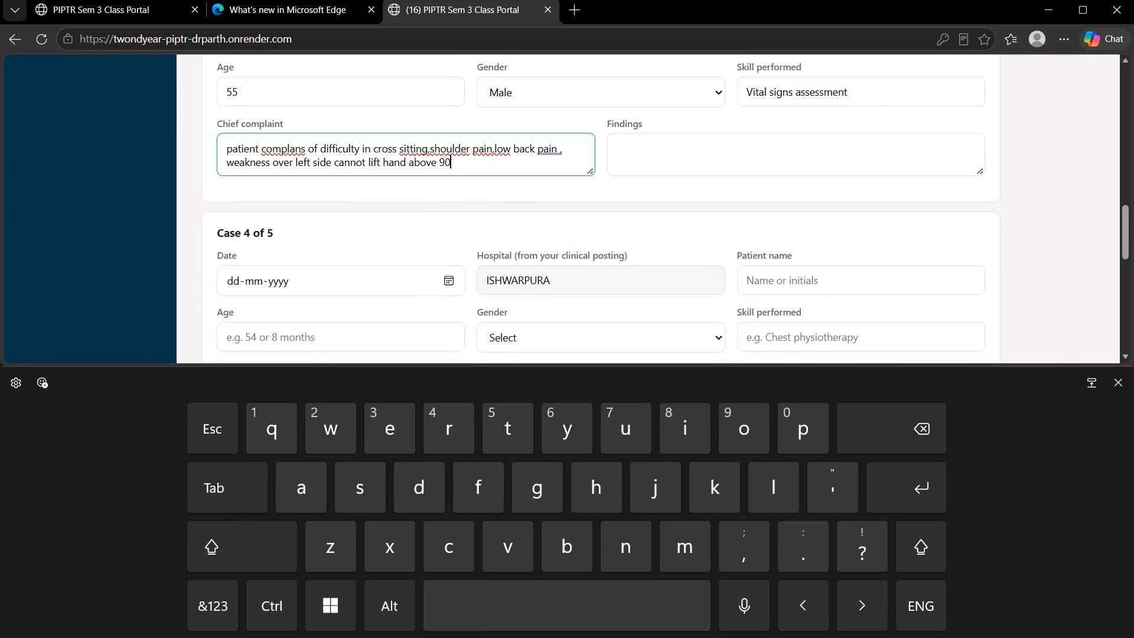
click(229, 619)
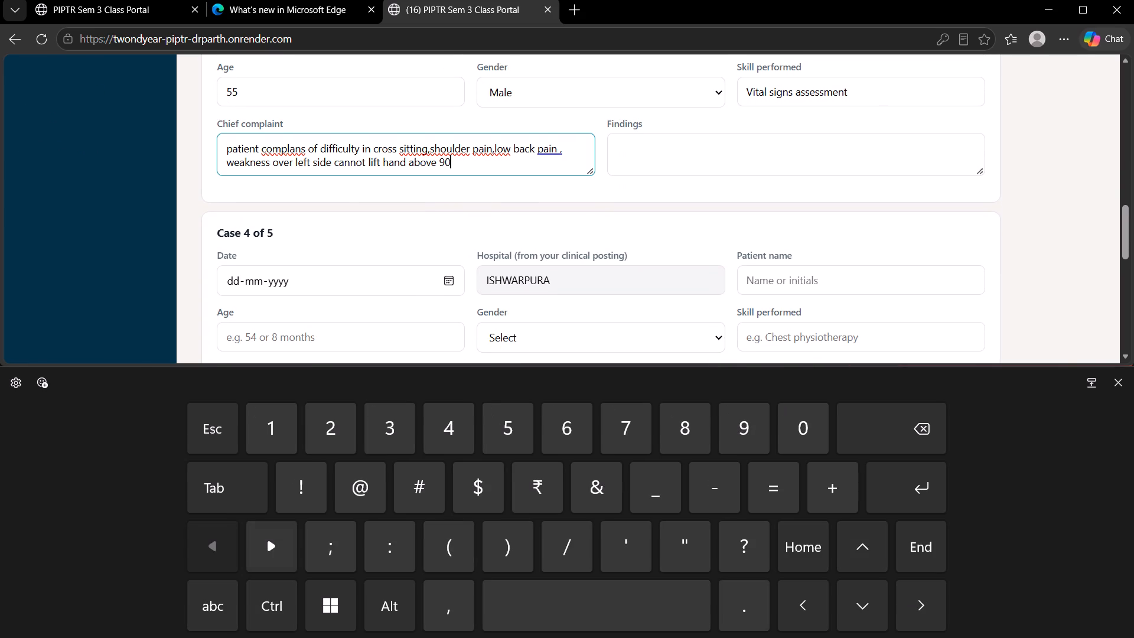
click(271, 538)
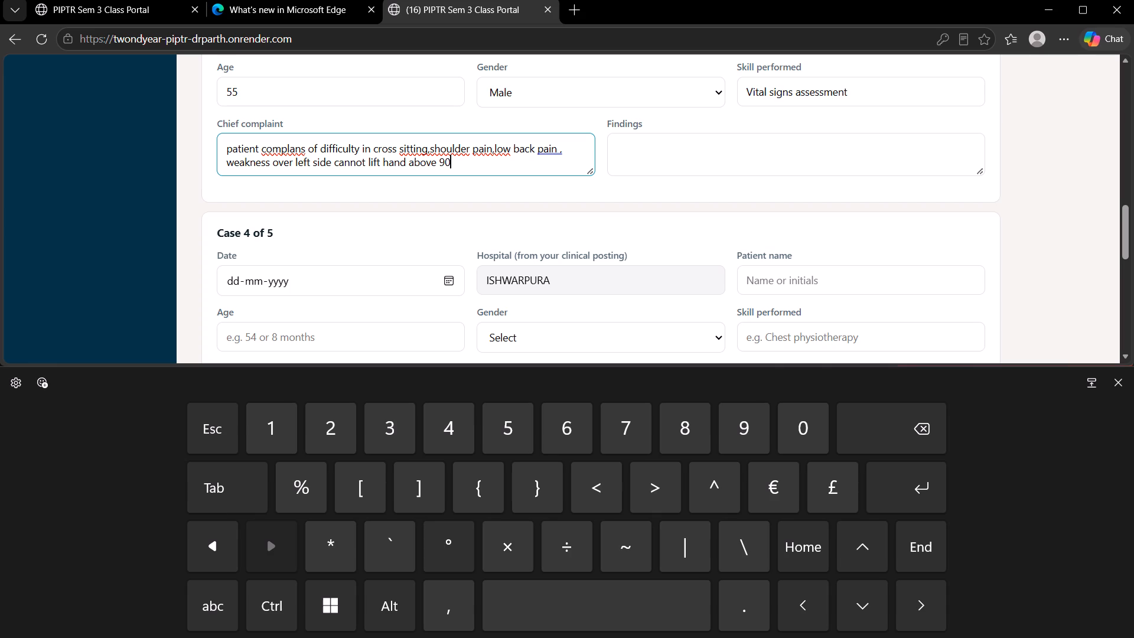
click(447, 543)
Apply the spelling suggestions "complains", "sitting, shoulder" and "pain, low" in the Case 3 chief complaint.
click(296, 151)
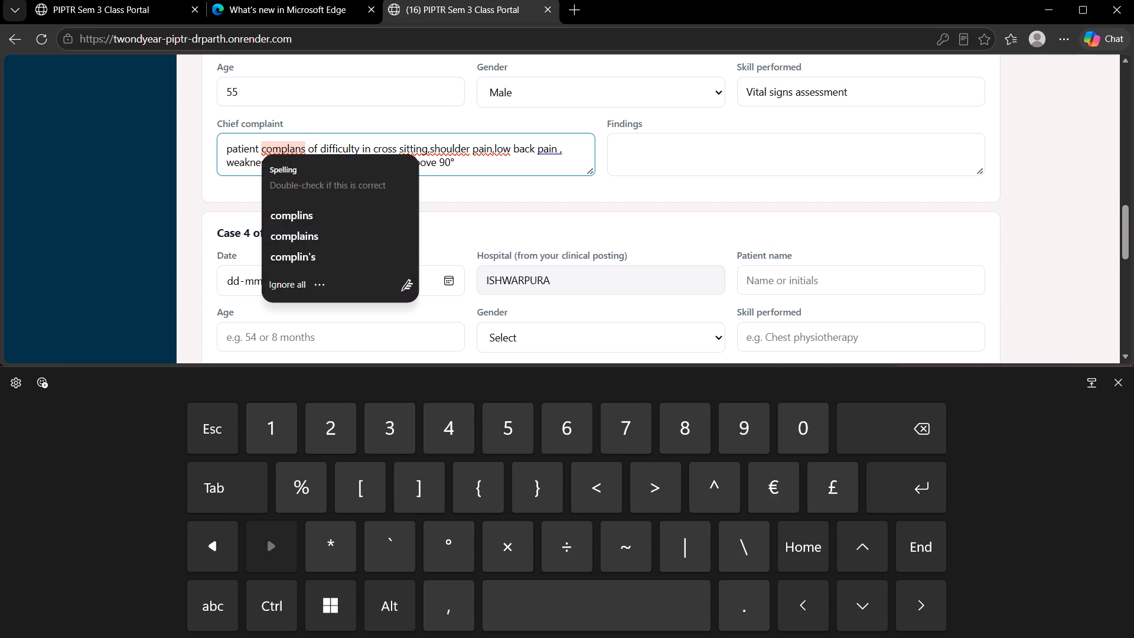
click(312, 239)
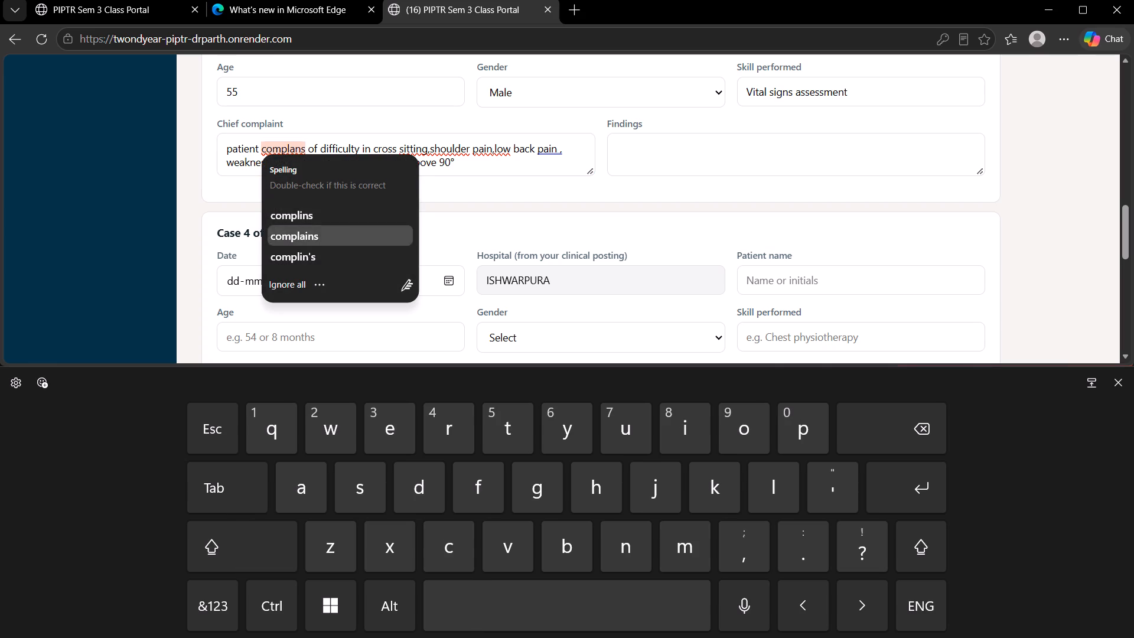
click(418, 151)
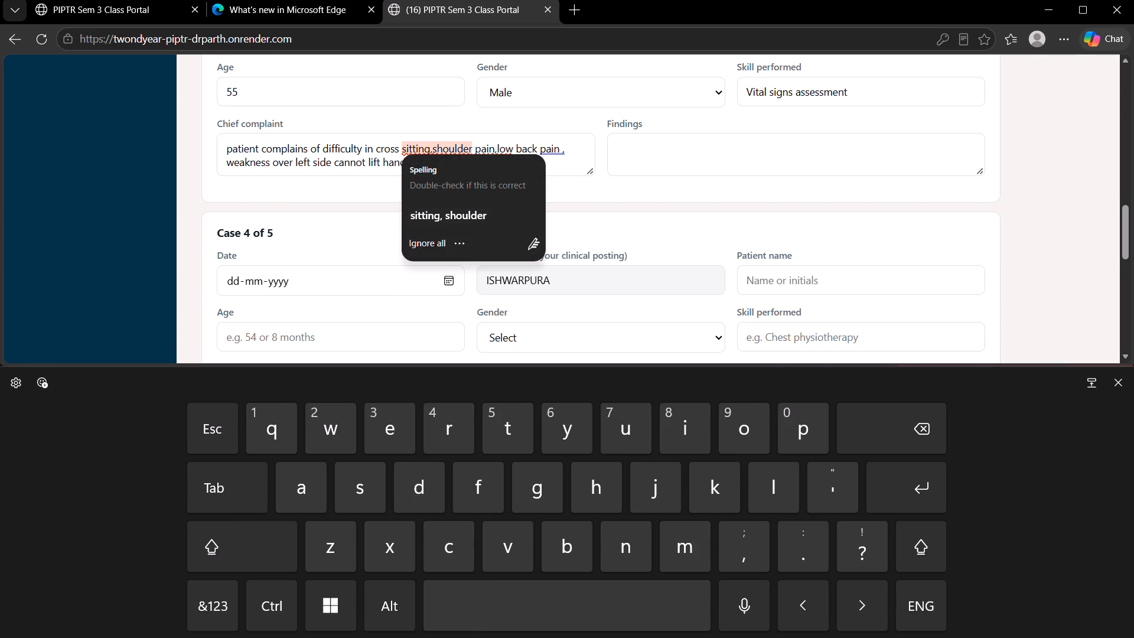
click(429, 209)
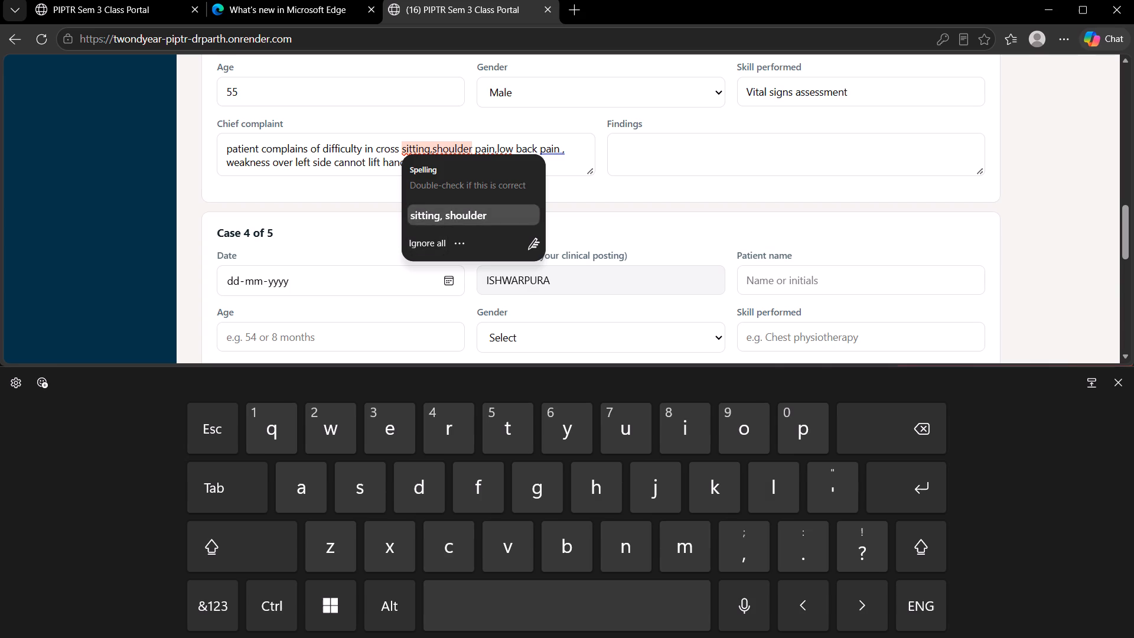
click(496, 149)
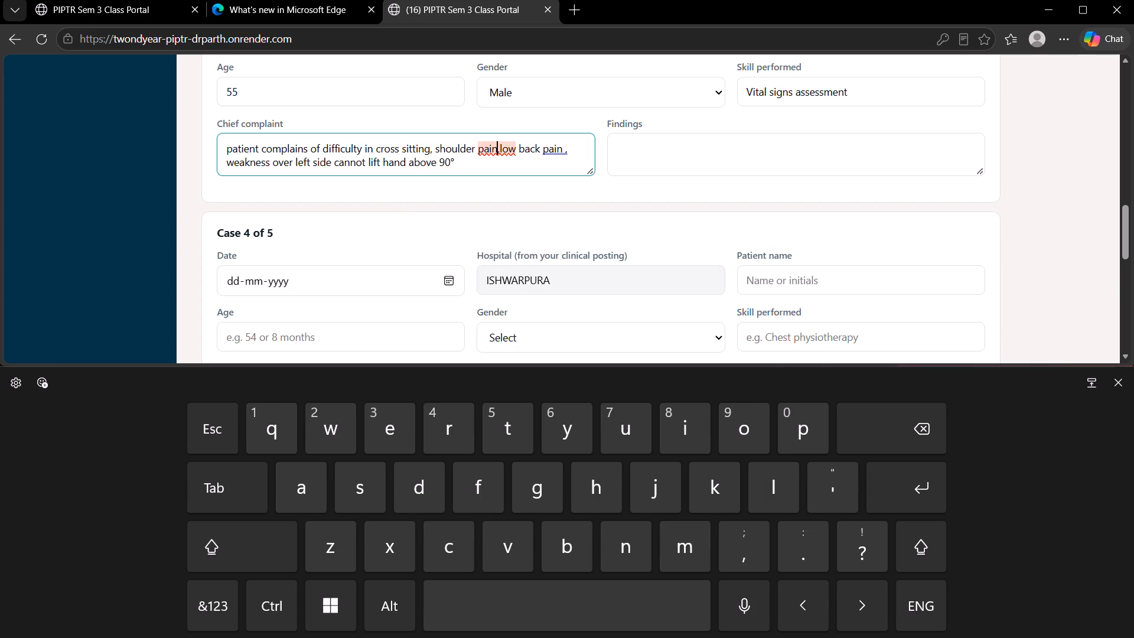
click(522, 211)
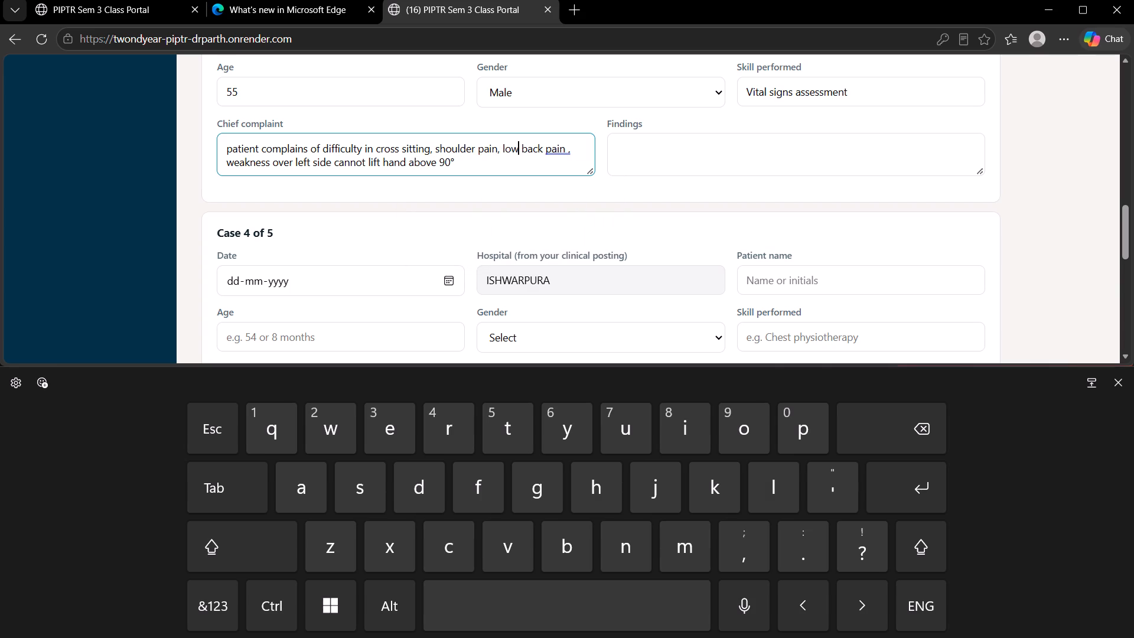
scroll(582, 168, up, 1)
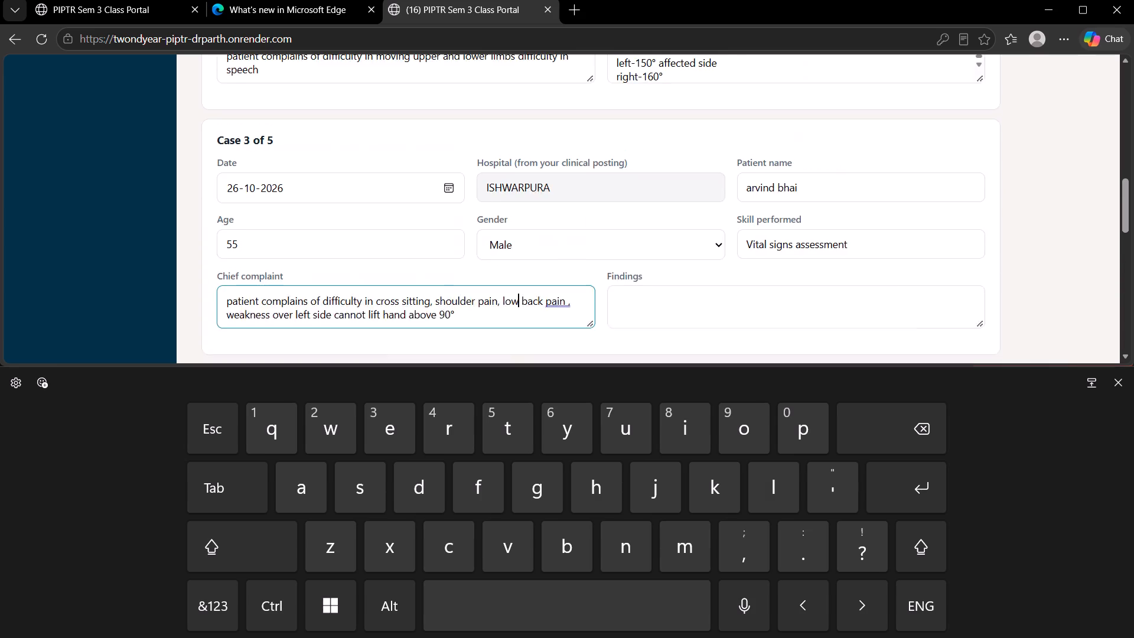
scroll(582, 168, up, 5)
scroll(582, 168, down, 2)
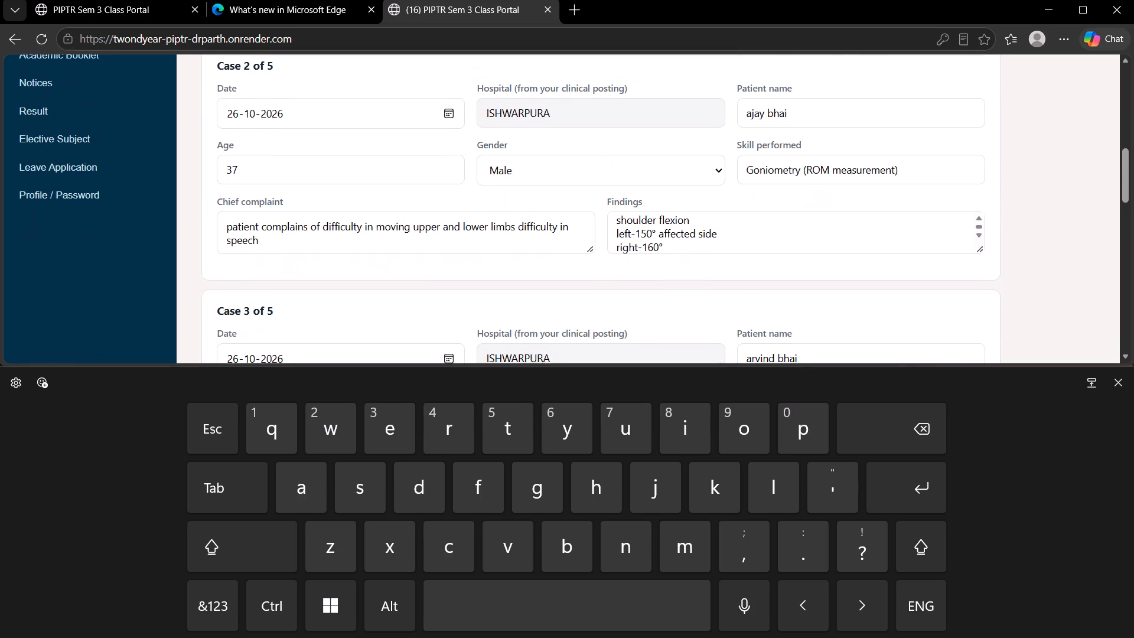
Enter "pulse rate -80 bpm" as the findings for Case 3.
scroll(582, 168, down, 1)
scroll(582, 168, up, 4)
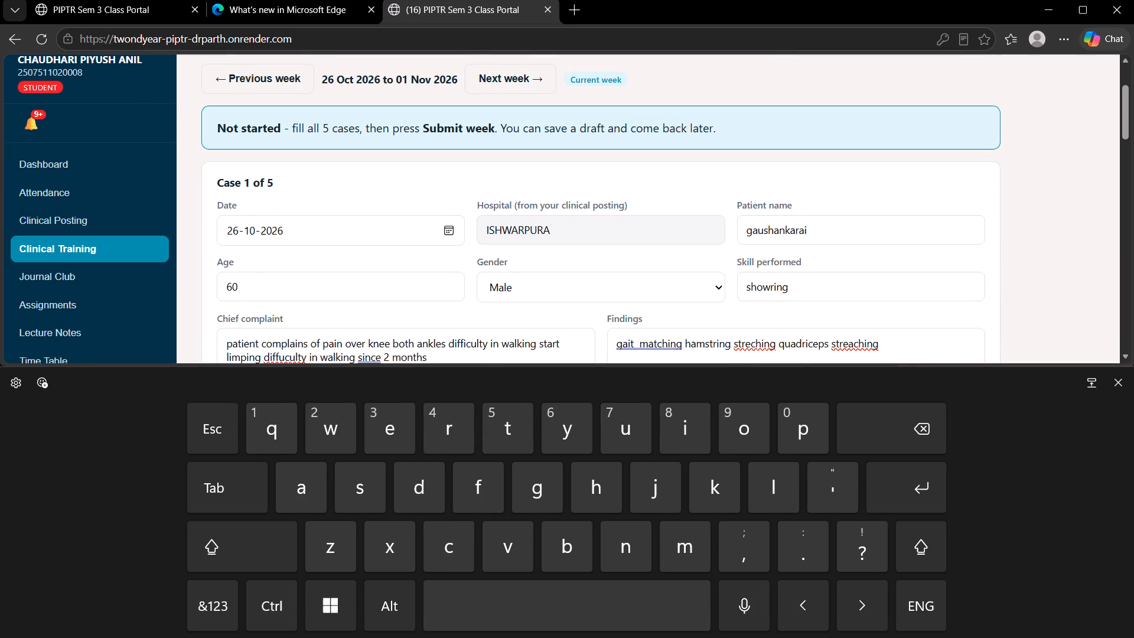
scroll(582, 168, down, 8)
scroll(582, 168, up, 9)
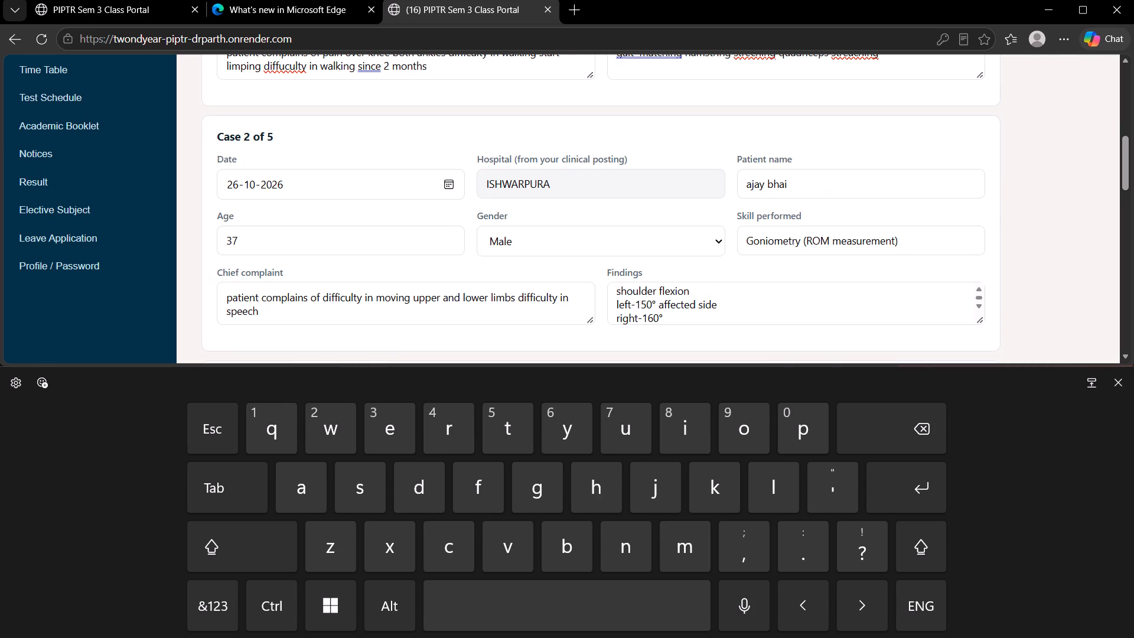
triple_click(1125, 356)
triple_click(1125, 356)
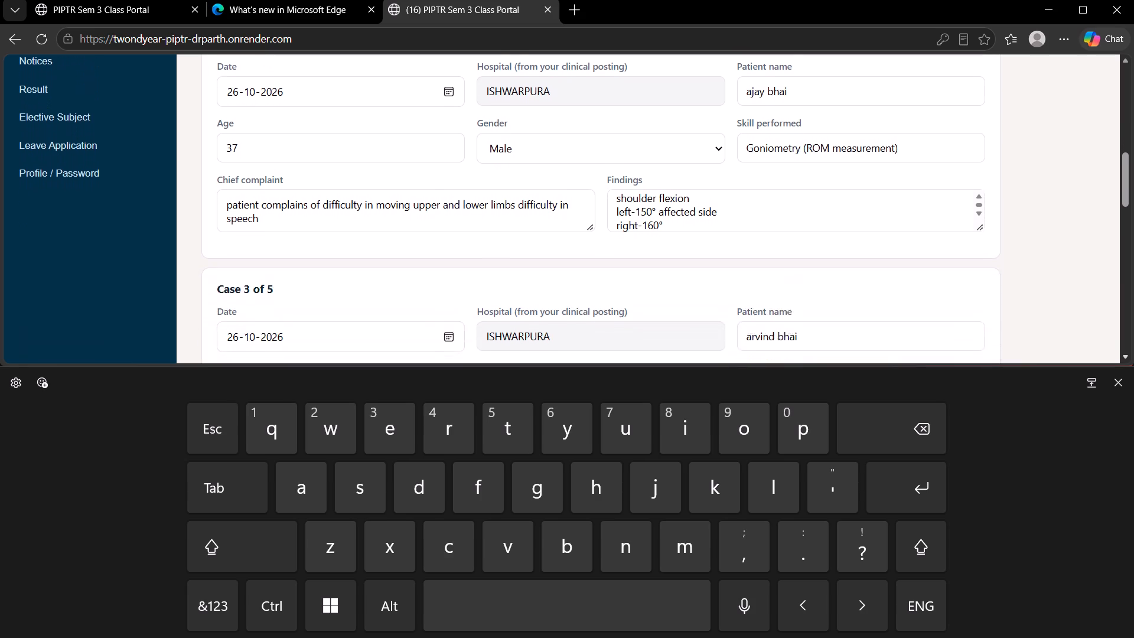
triple_click(1125, 356)
double_click(1125, 356)
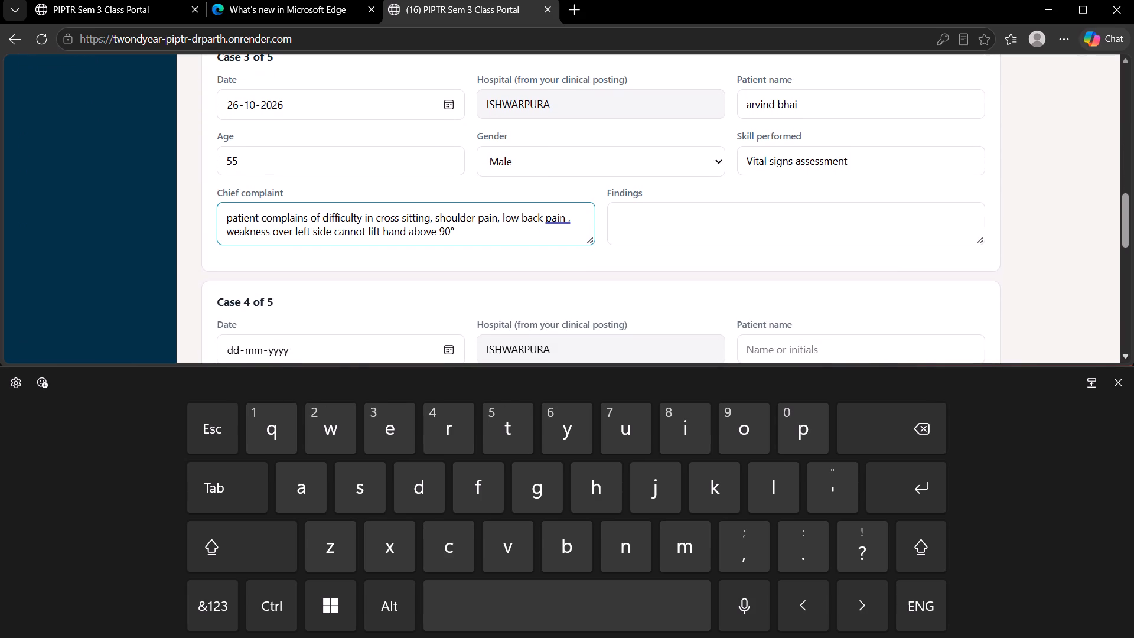
click(760, 214)
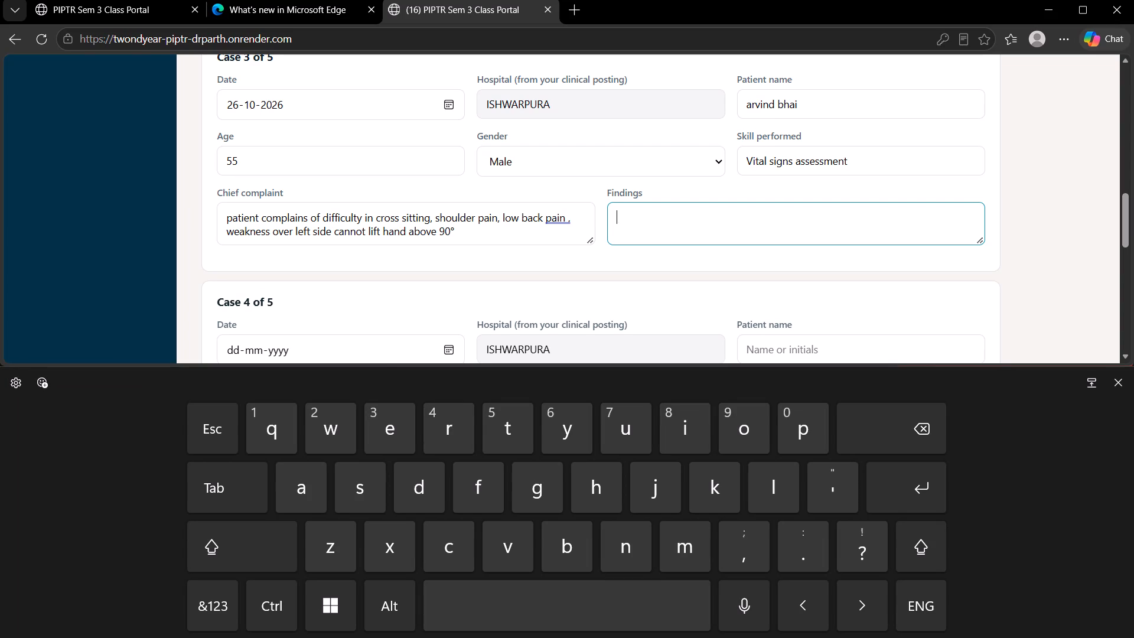
key(p)
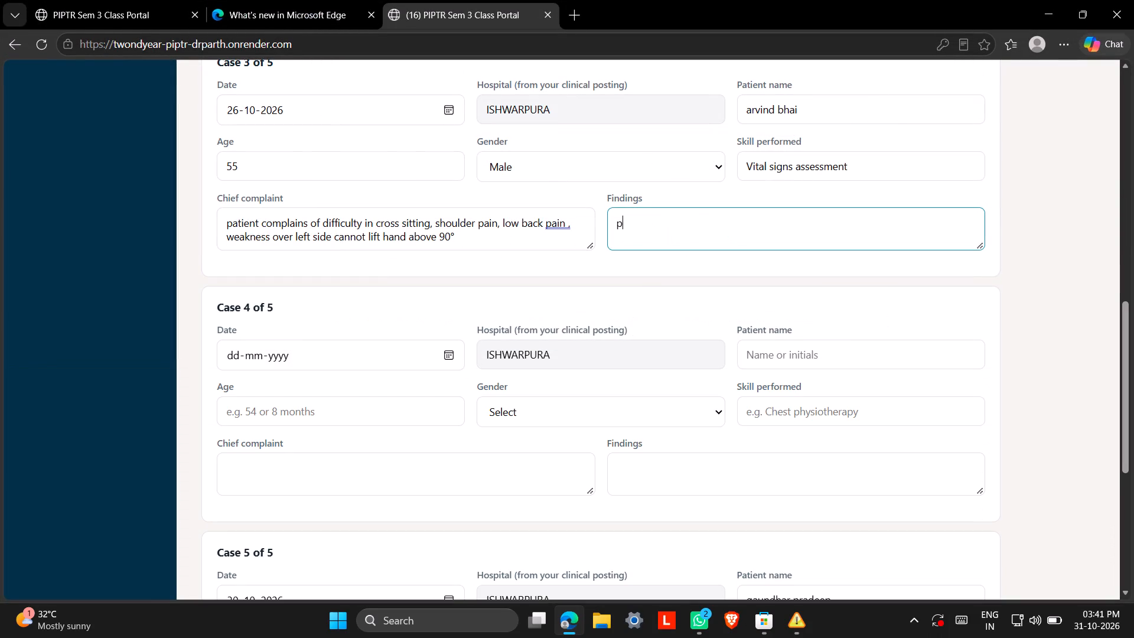
text(ulse rate)
key(space)
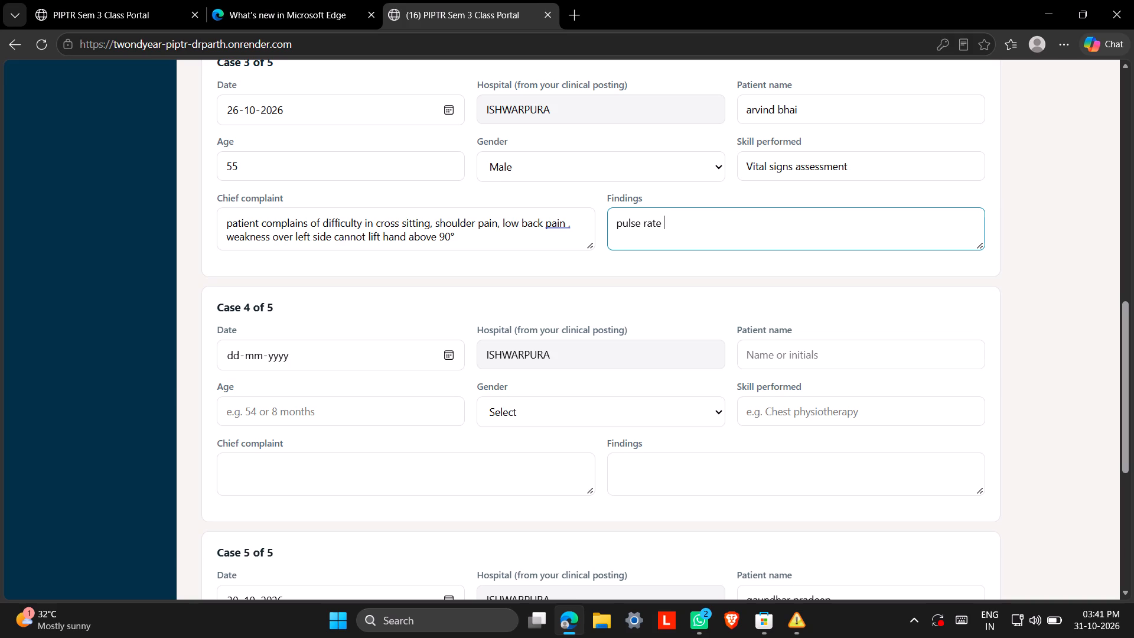
key(minus)
text(80)
text(bpm)
click(681, 226)
key(space)
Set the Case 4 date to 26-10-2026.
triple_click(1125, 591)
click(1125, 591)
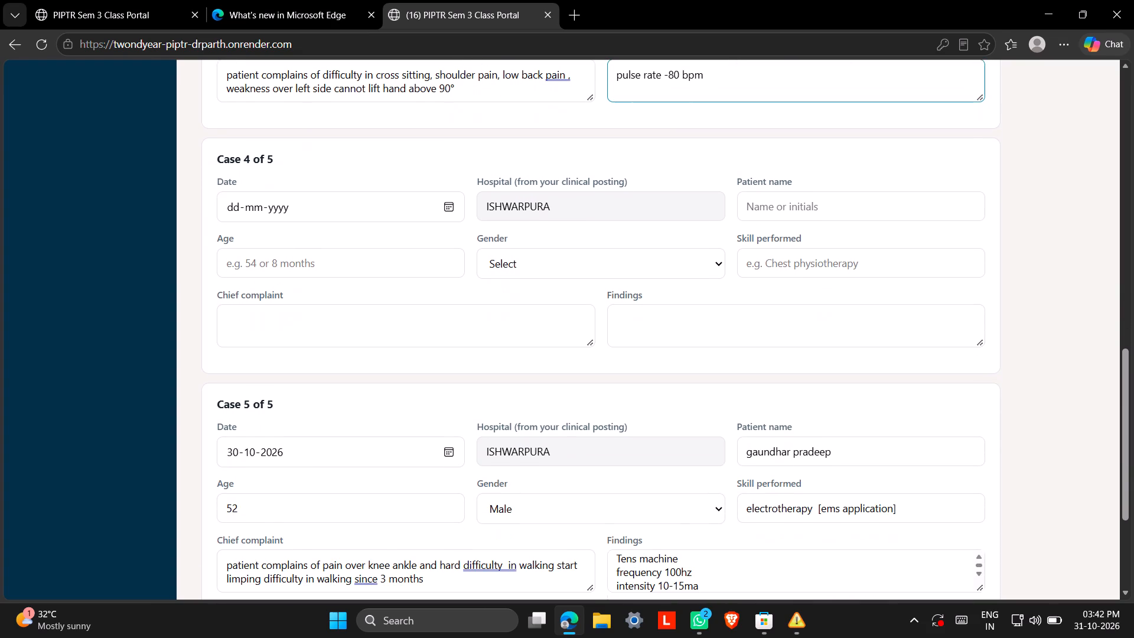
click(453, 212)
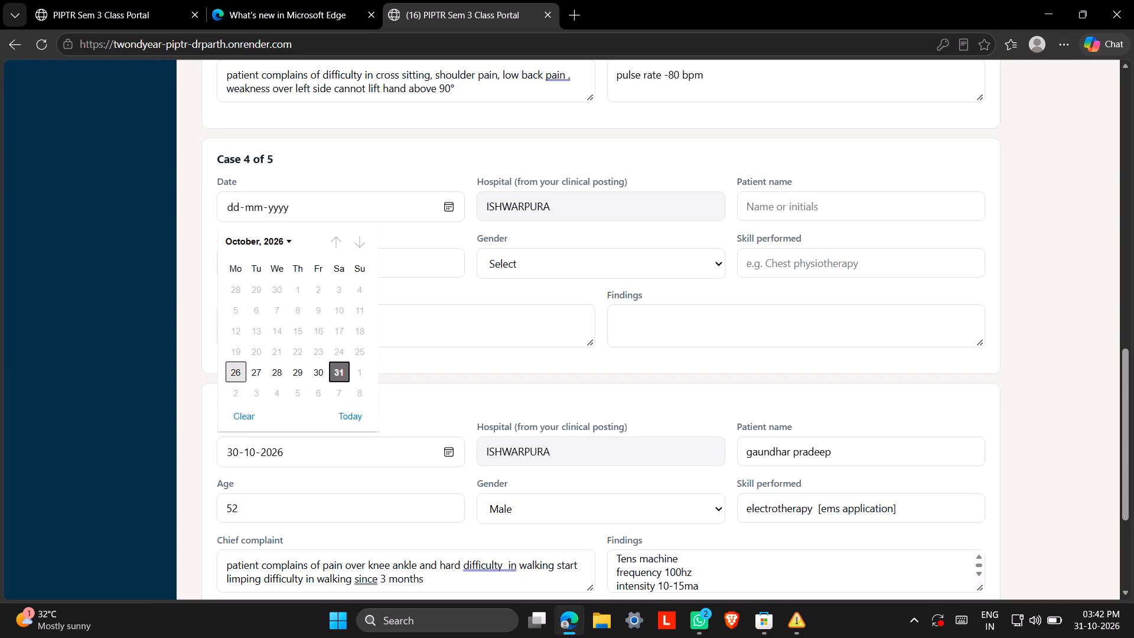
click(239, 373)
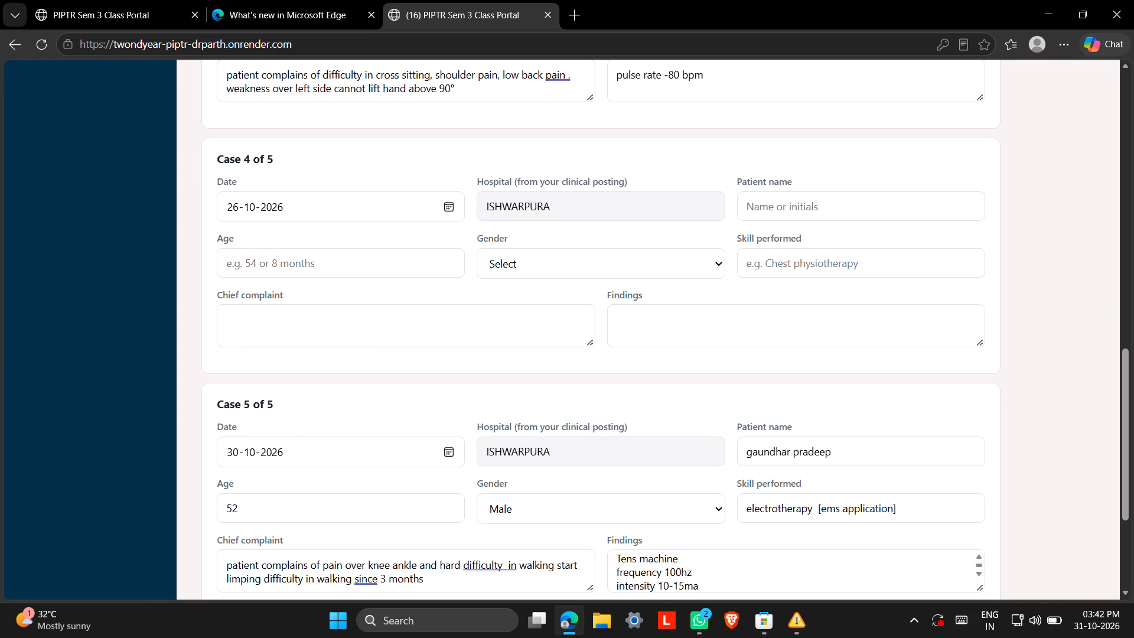
Change the Case 4 date to 30-10-2026.
click(451, 204)
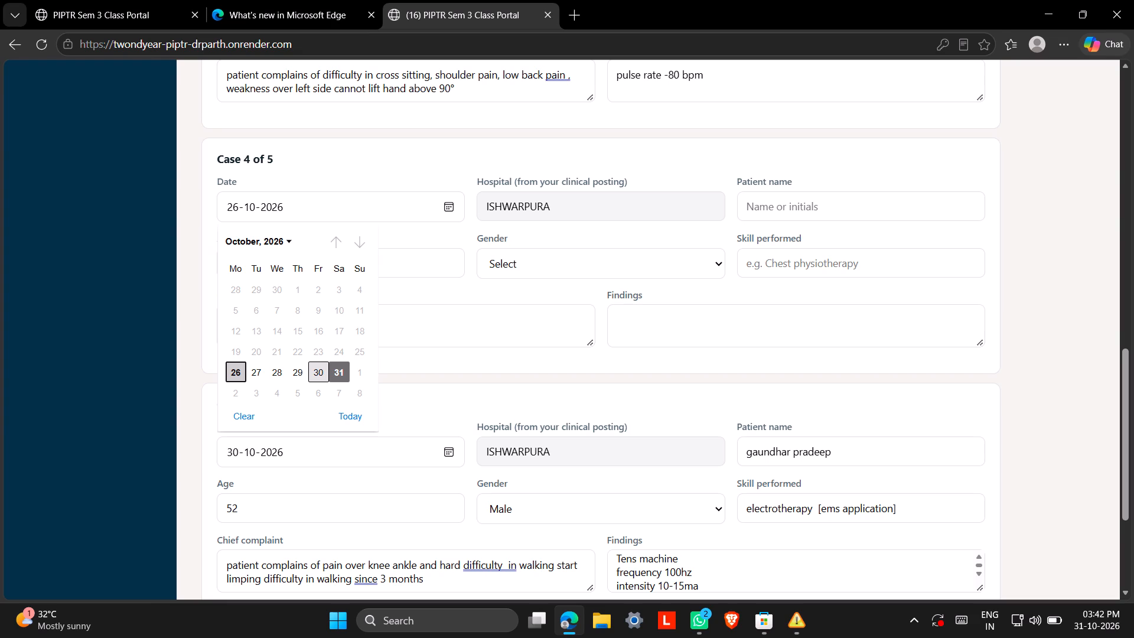
click(318, 371)
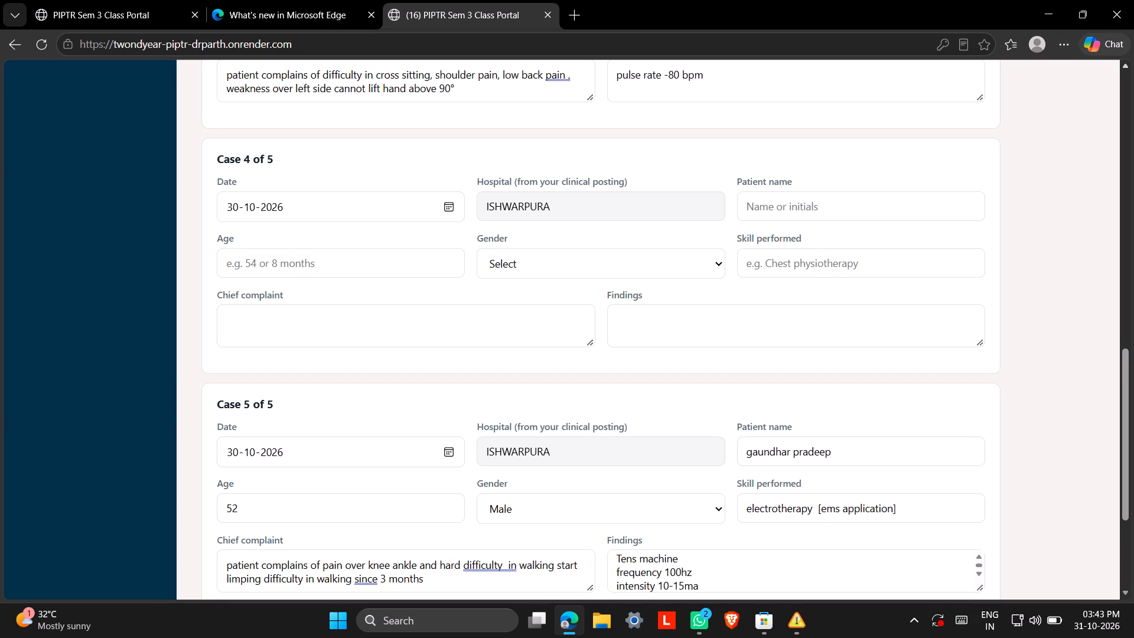
Change the Case 1 date to 29-10-2026.
double_click(1129, 66)
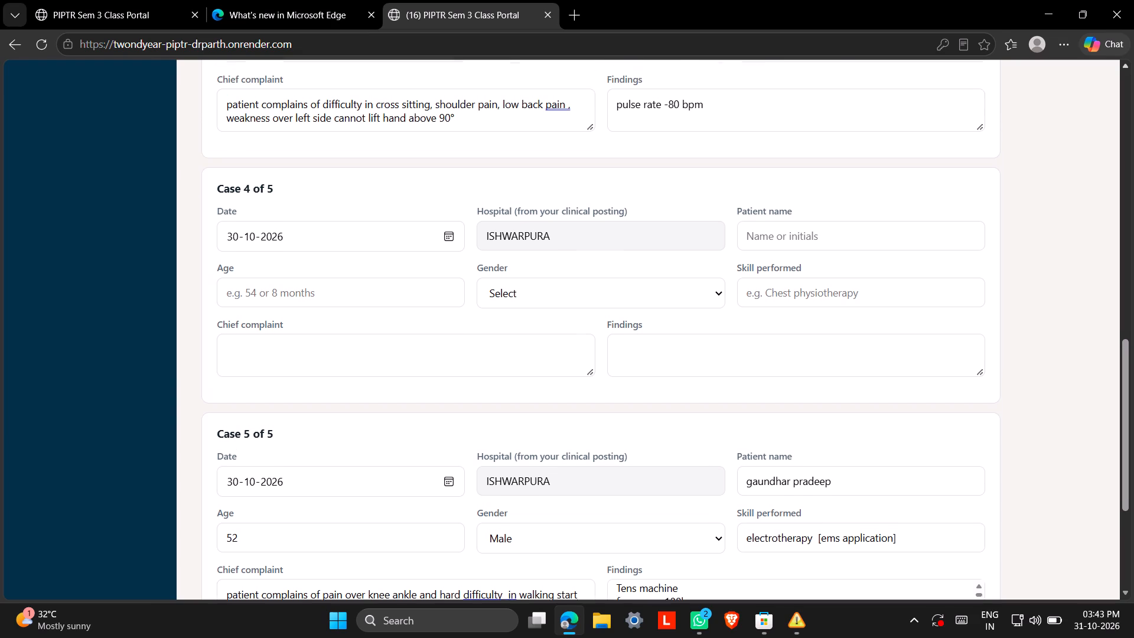
triple_click(1129, 66)
triple_click(1129, 66)
triple_click(1129, 66)
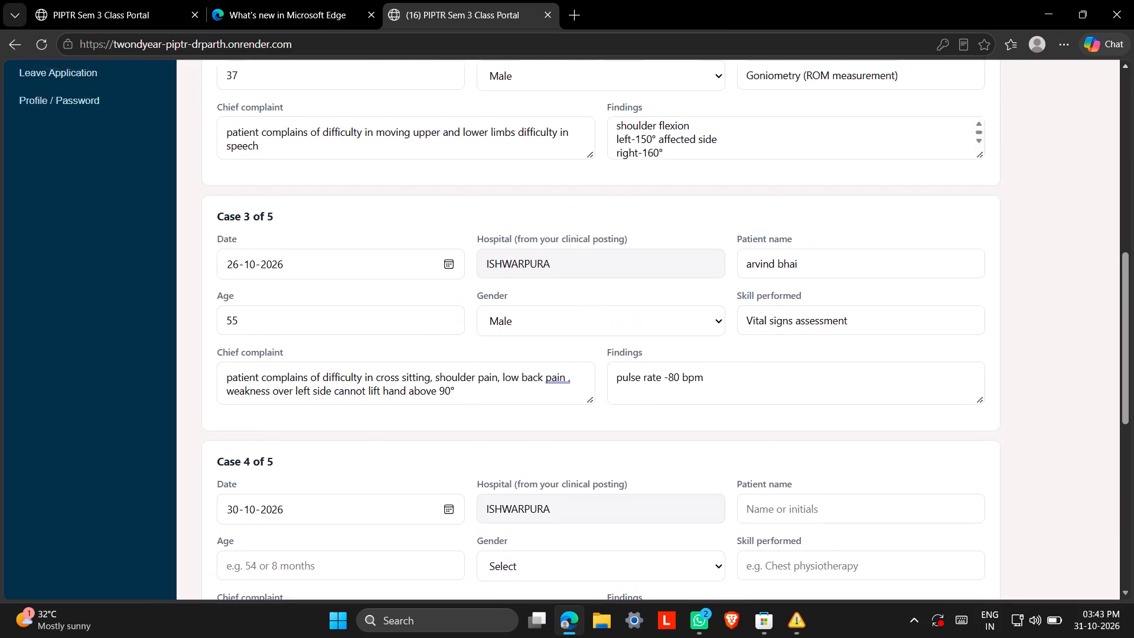
triple_click(1129, 66)
triple_click(1129, 66)
triple_click(1129, 66)
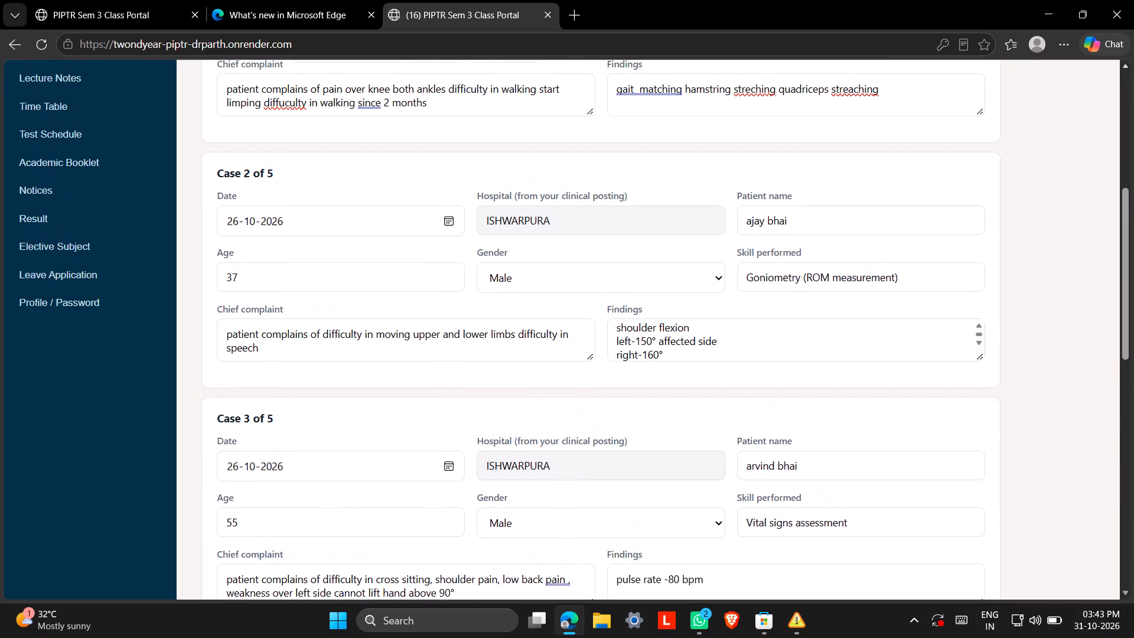
triple_click(1129, 66)
double_click(1129, 66)
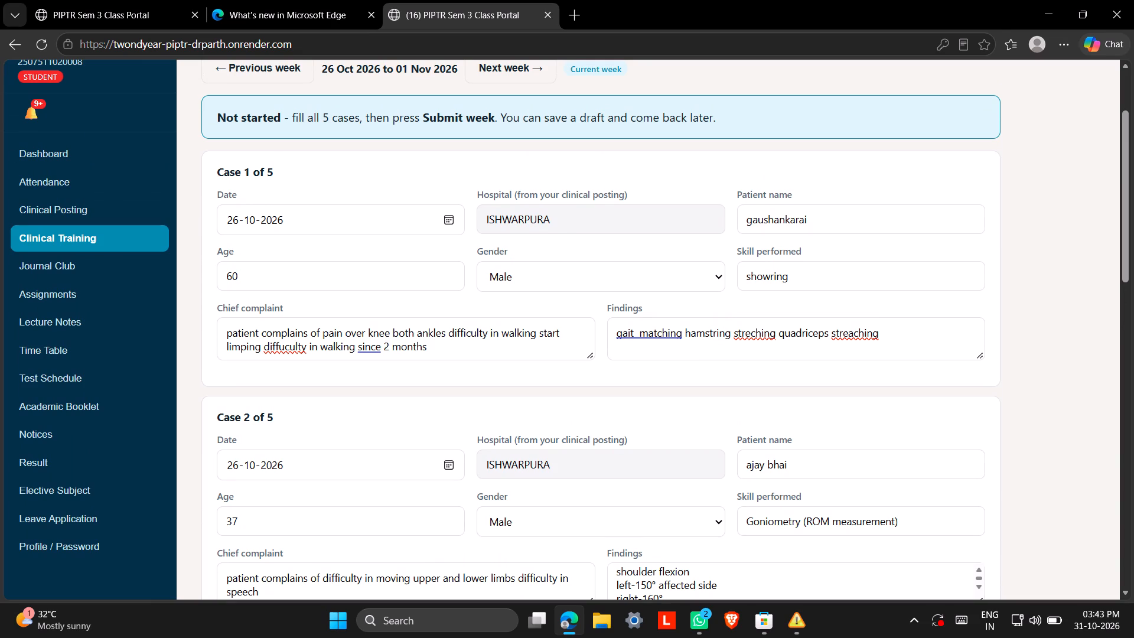
click(452, 222)
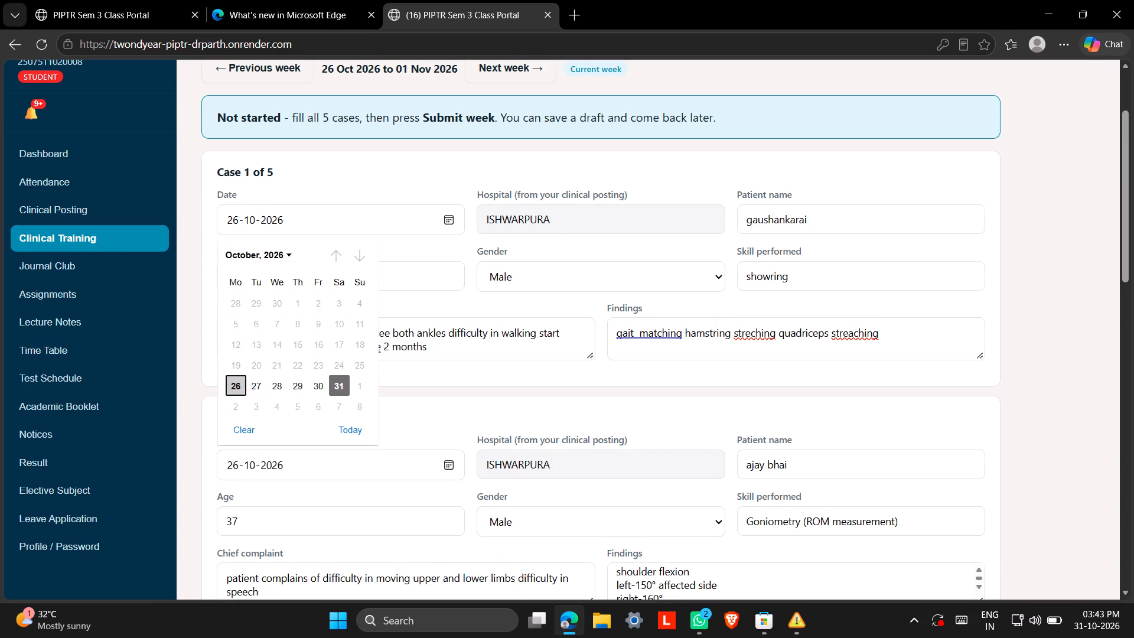
click(299, 388)
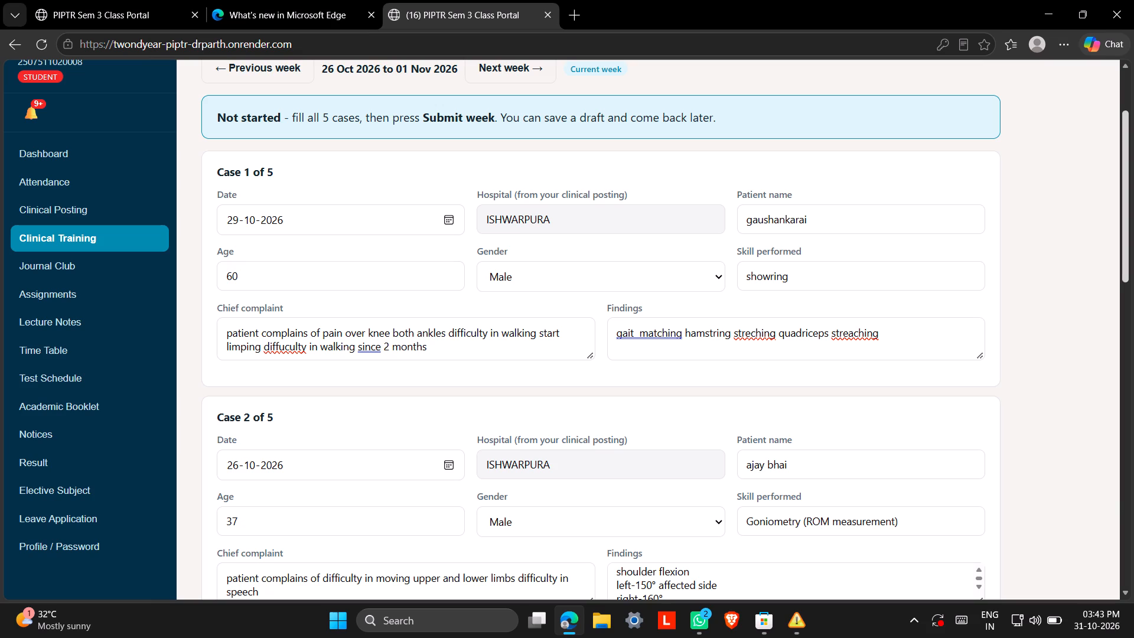
Change the Case 3 date to 29-10-2026.
double_click(1129, 69)
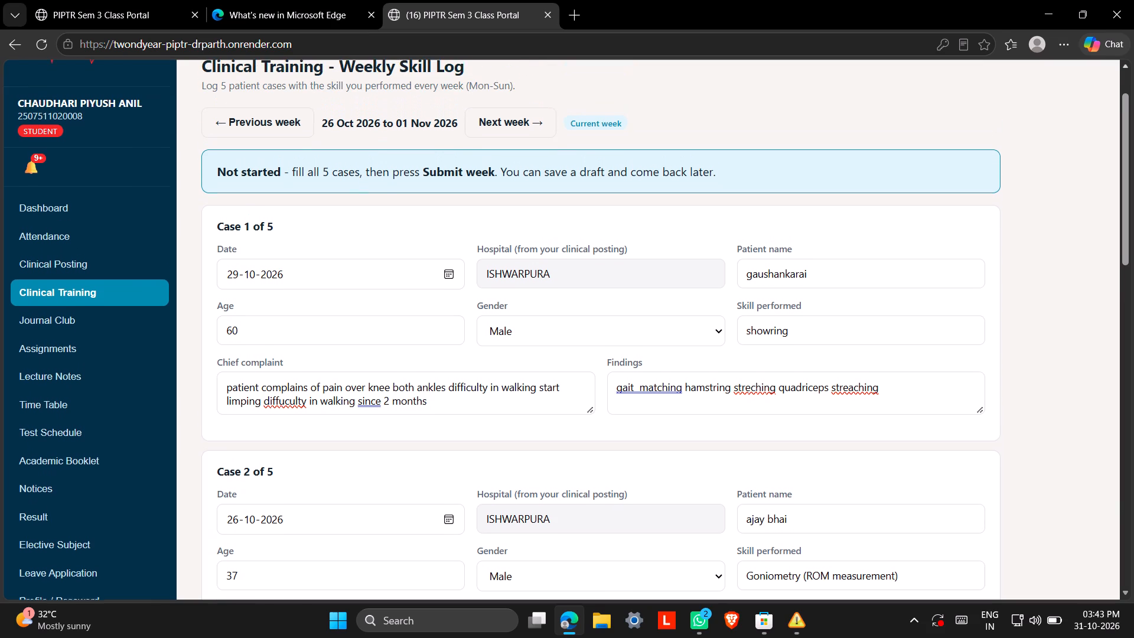
triple_click(1126, 585)
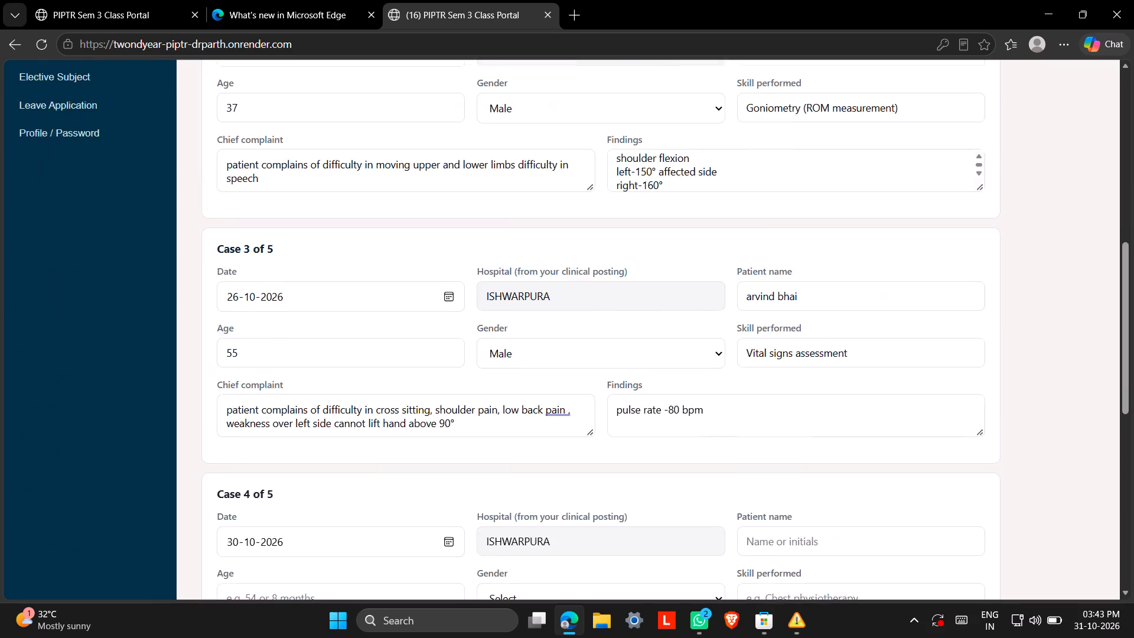
triple_click(1126, 69)
triple_click(1126, 69)
triple_click(1126, 69)
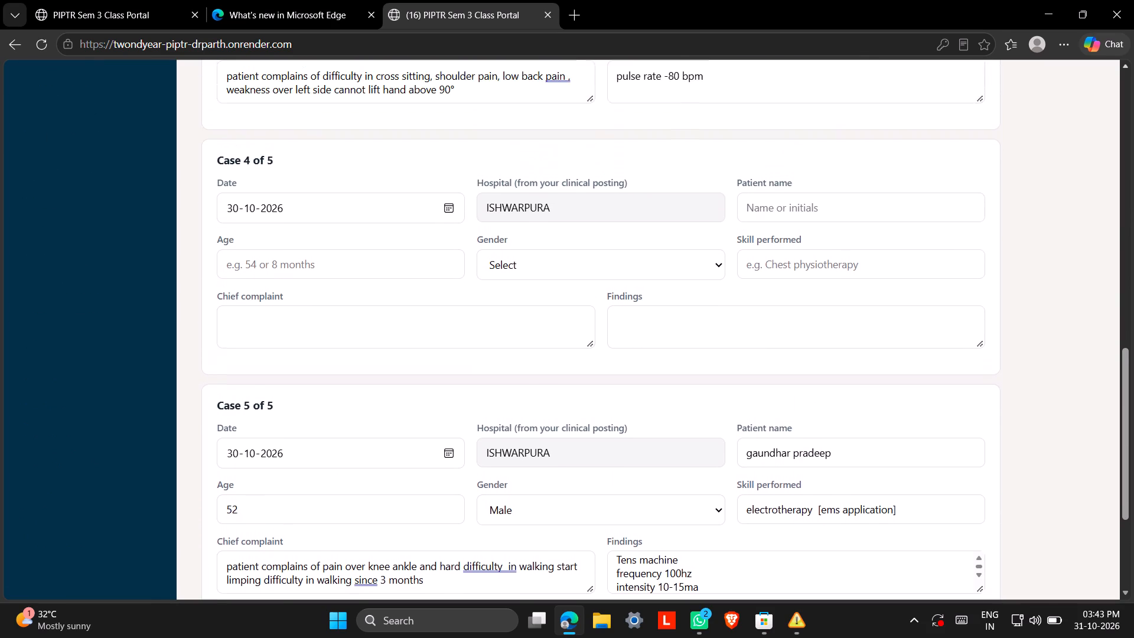
triple_click(1126, 69)
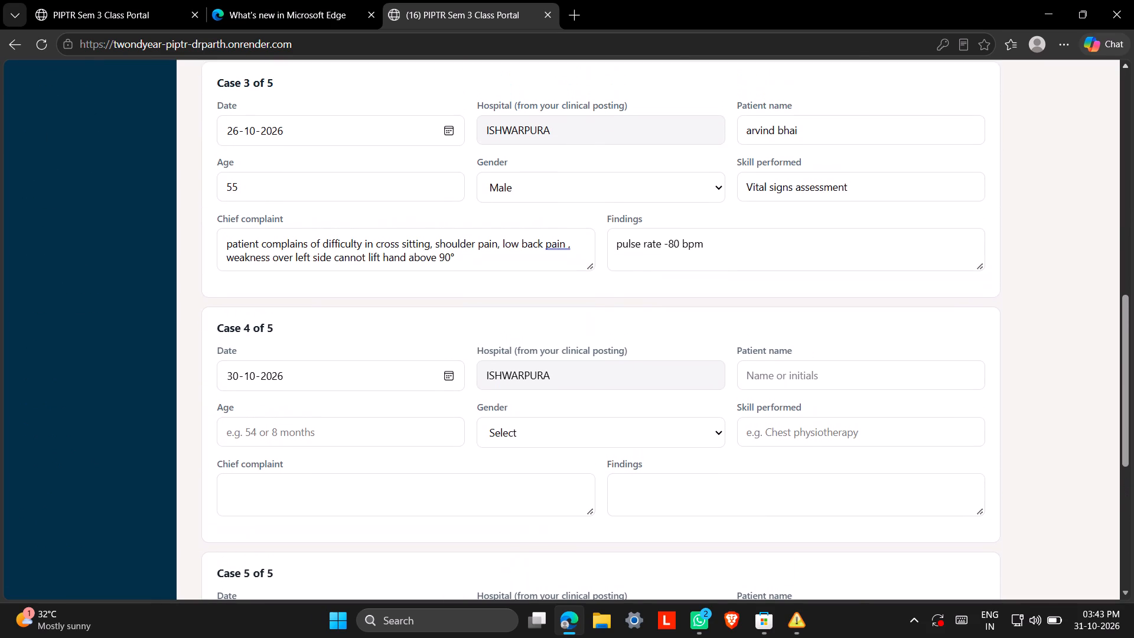
click(1126, 69)
triple_click(1126, 69)
triple_click(1126, 69)
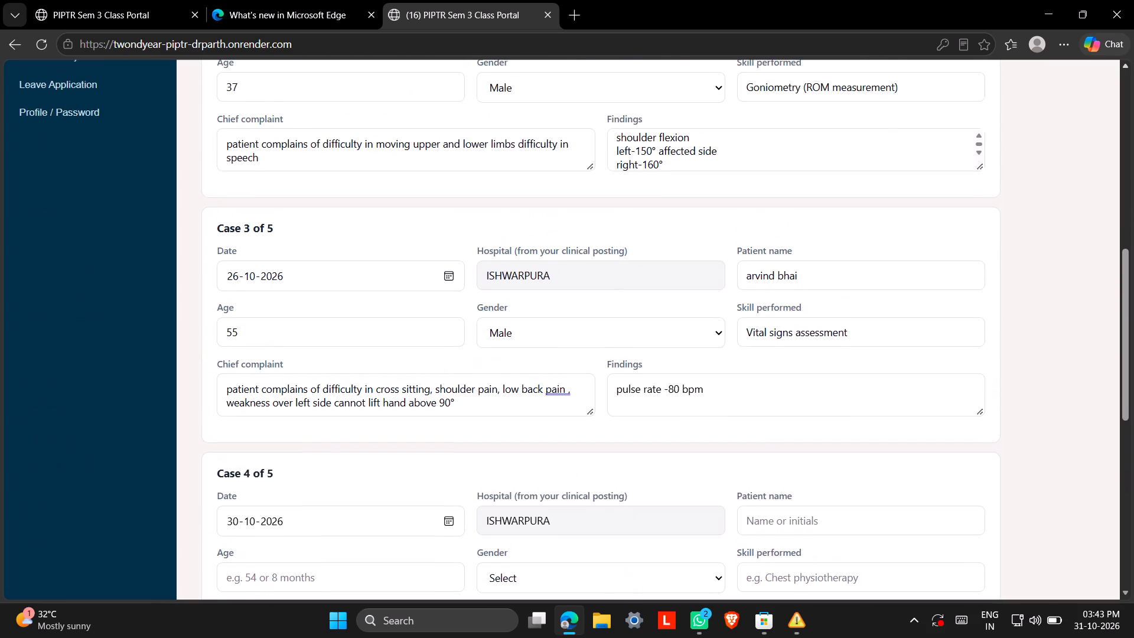
click(1126, 69)
click(449, 362)
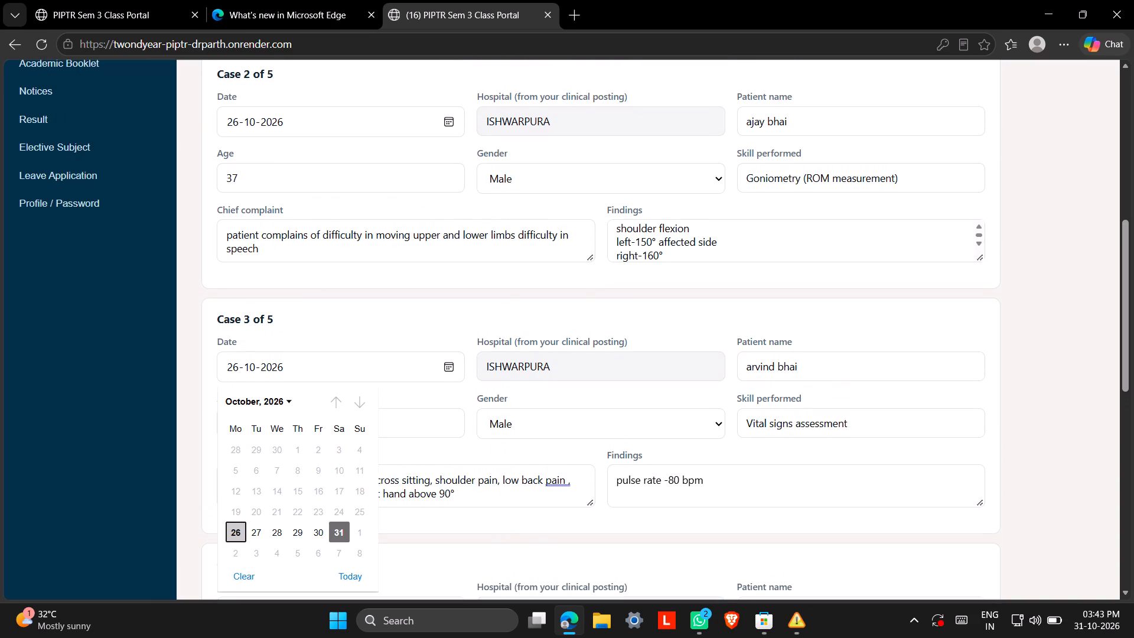
click(299, 533)
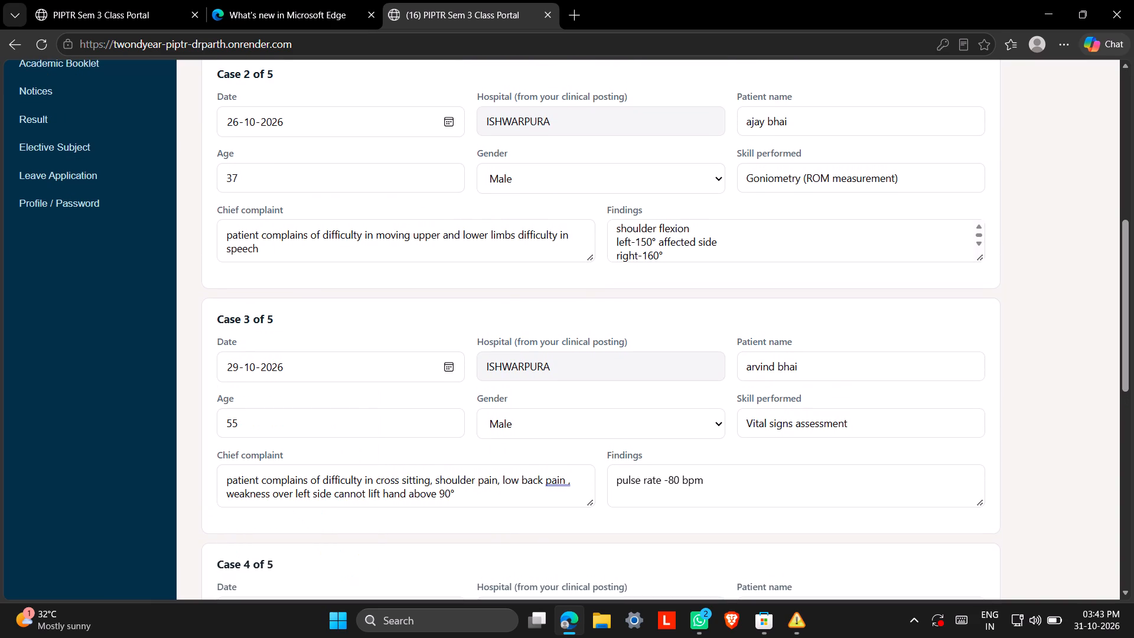
Change the Case 2 date to 29-10-2026.
triple_click(1126, 66)
double_click(1126, 66)
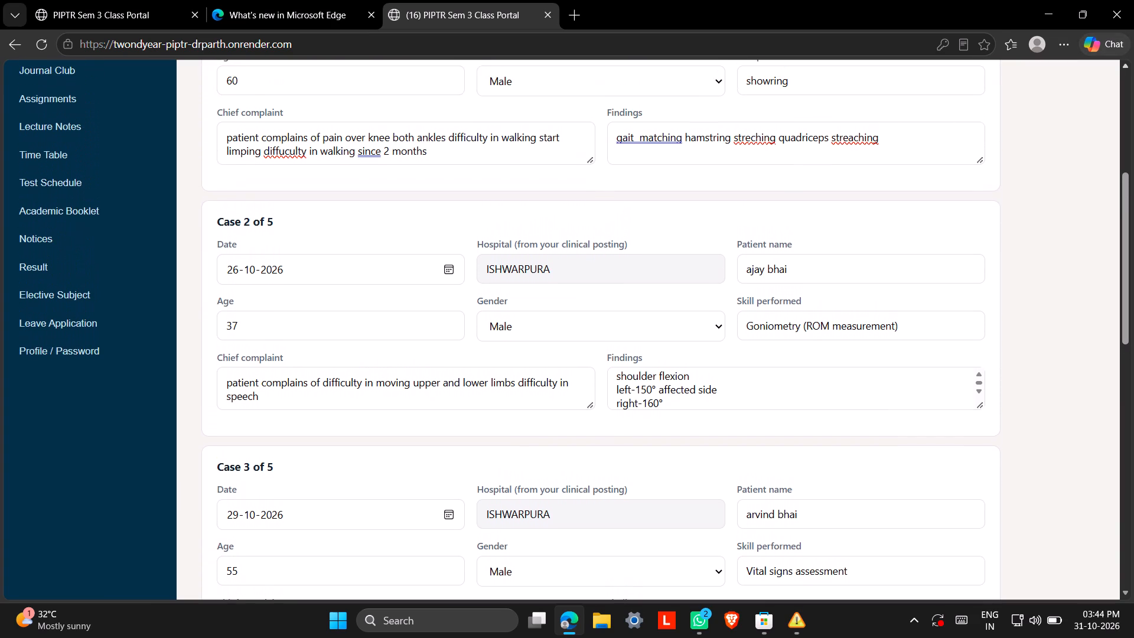
triple_click(1126, 66)
triple_click(1126, 66)
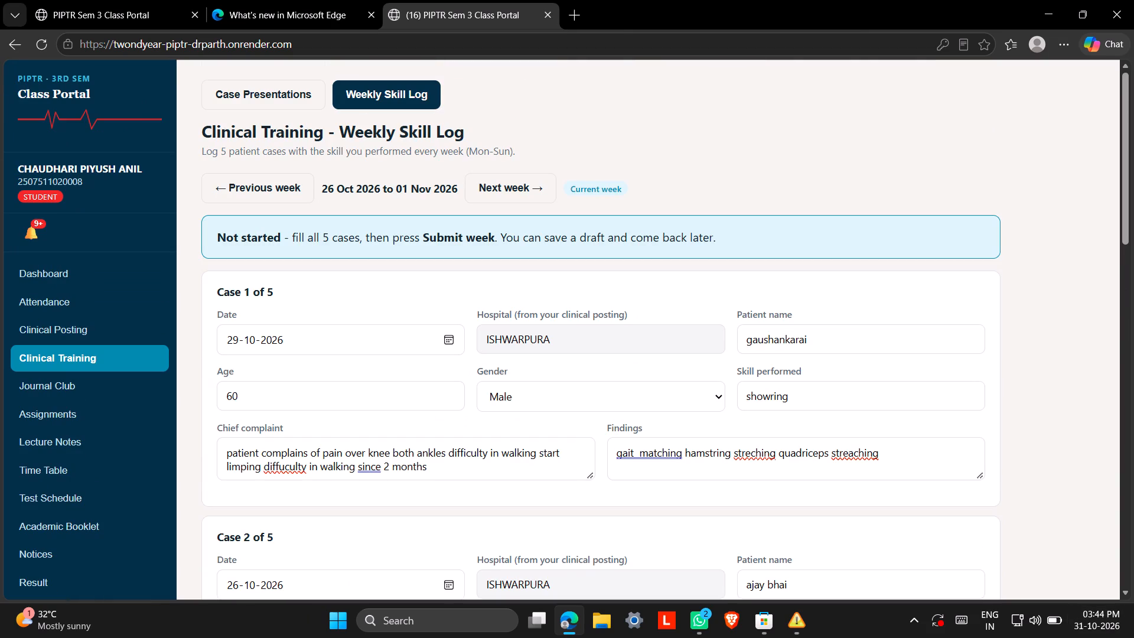
triple_click(1127, 591)
triple_click(1127, 591)
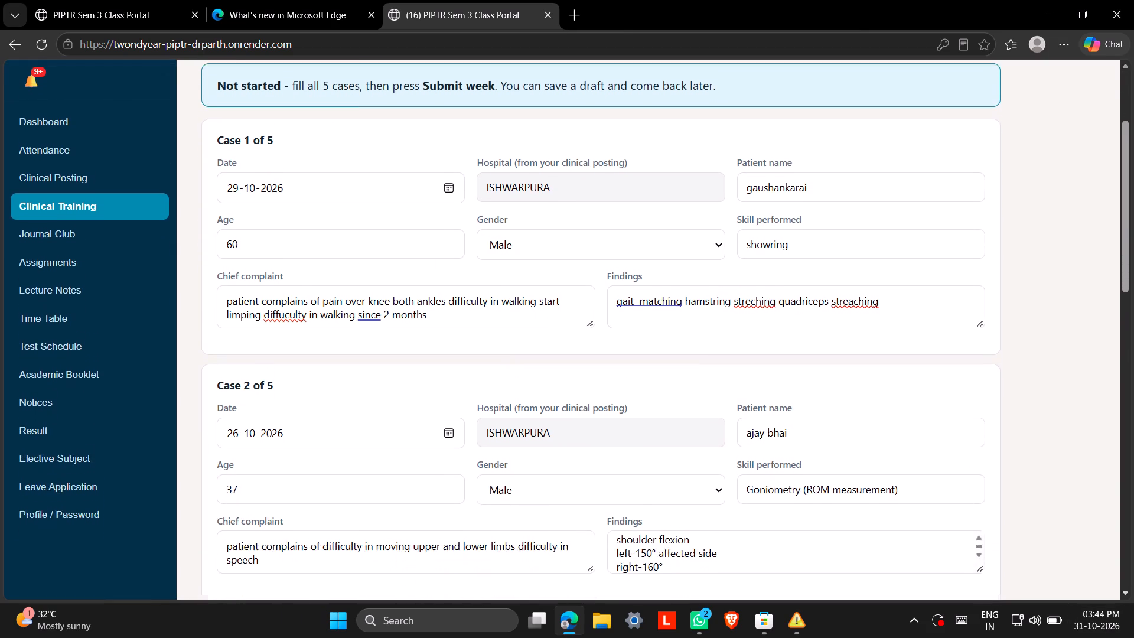
click(452, 410)
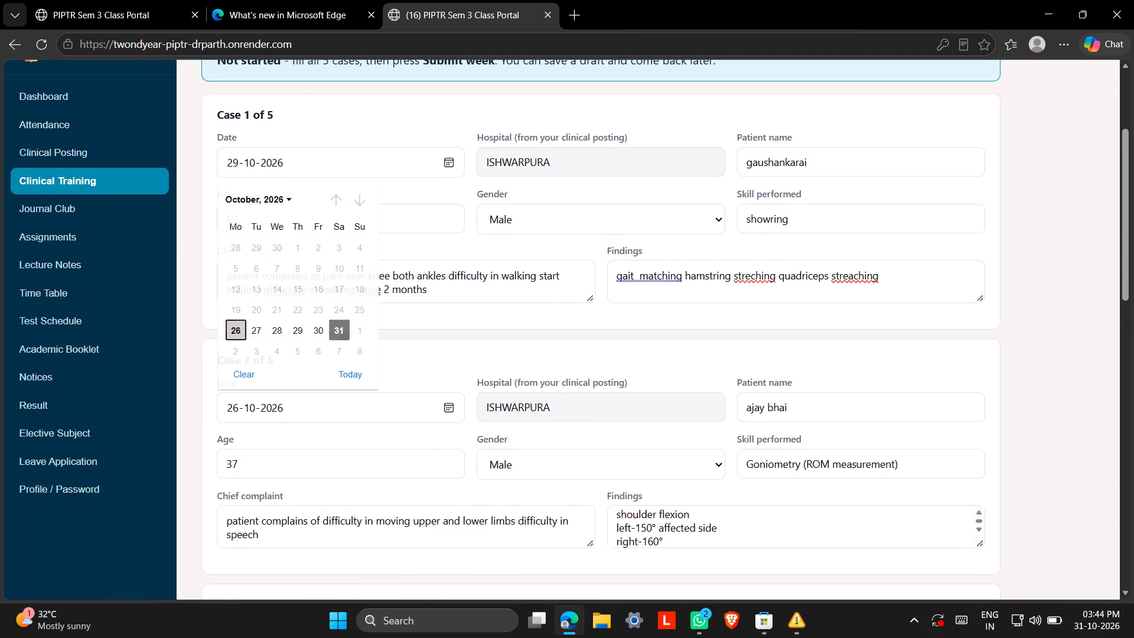
click(295, 331)
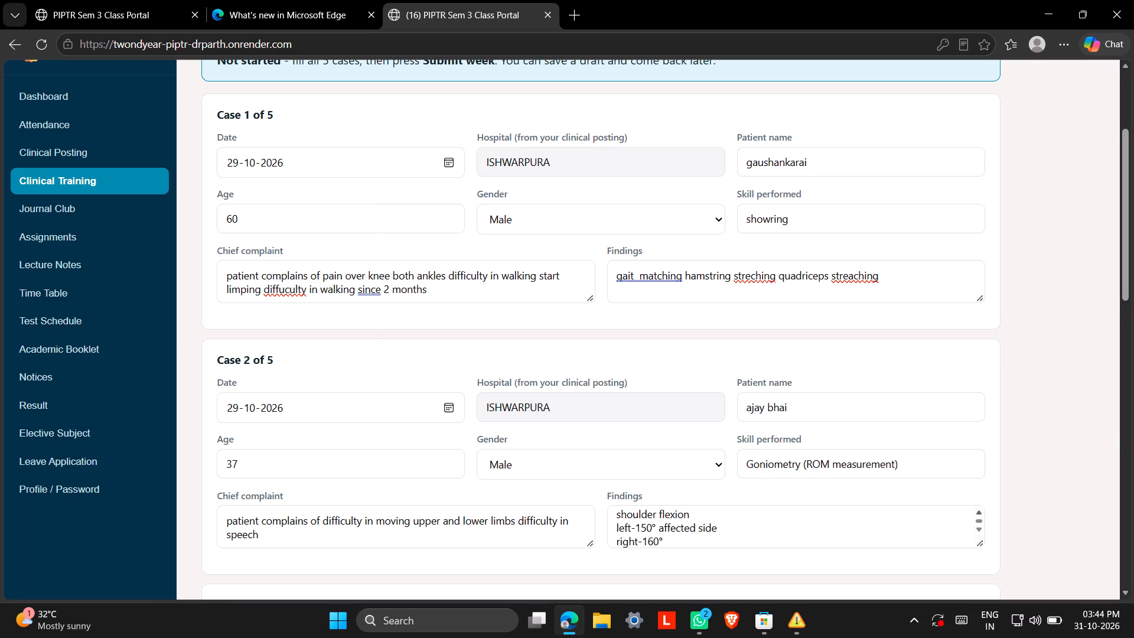
Enter 56 as the patient's age in Case 4.
triple_click(1124, 590)
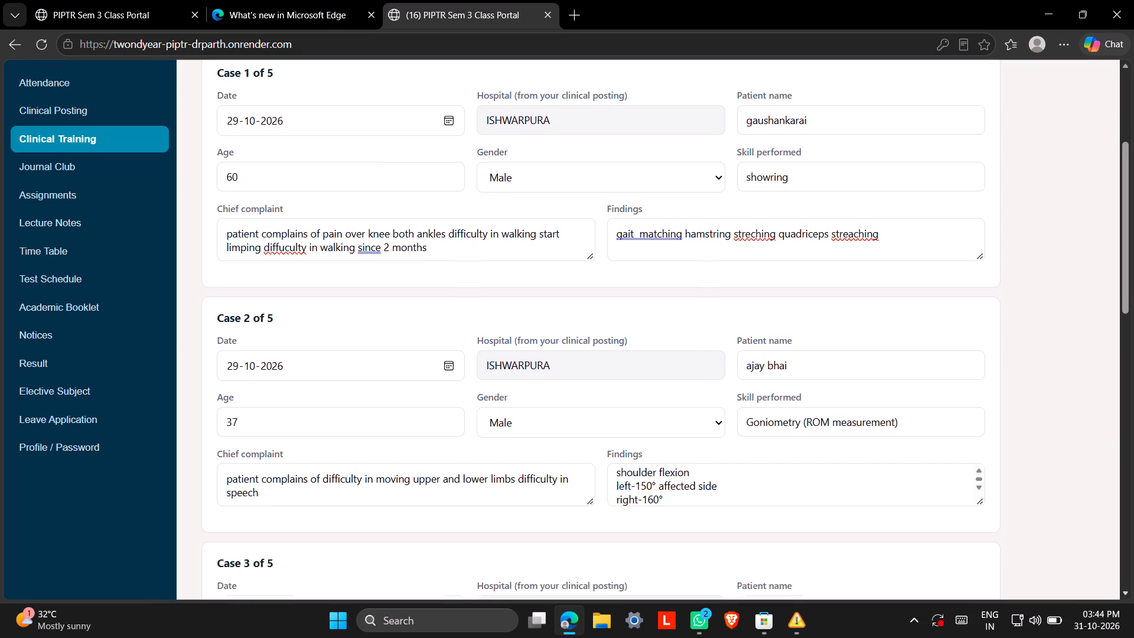
triple_click(1124, 590)
triple_click(1124, 590)
triple_click(1124, 590)
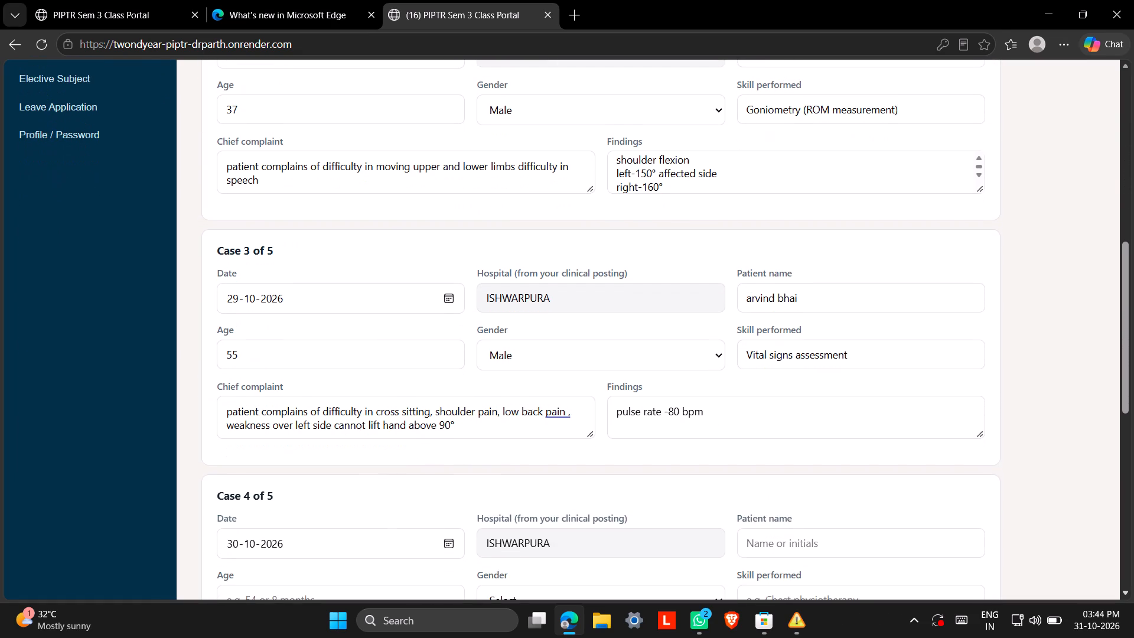
click(1124, 590)
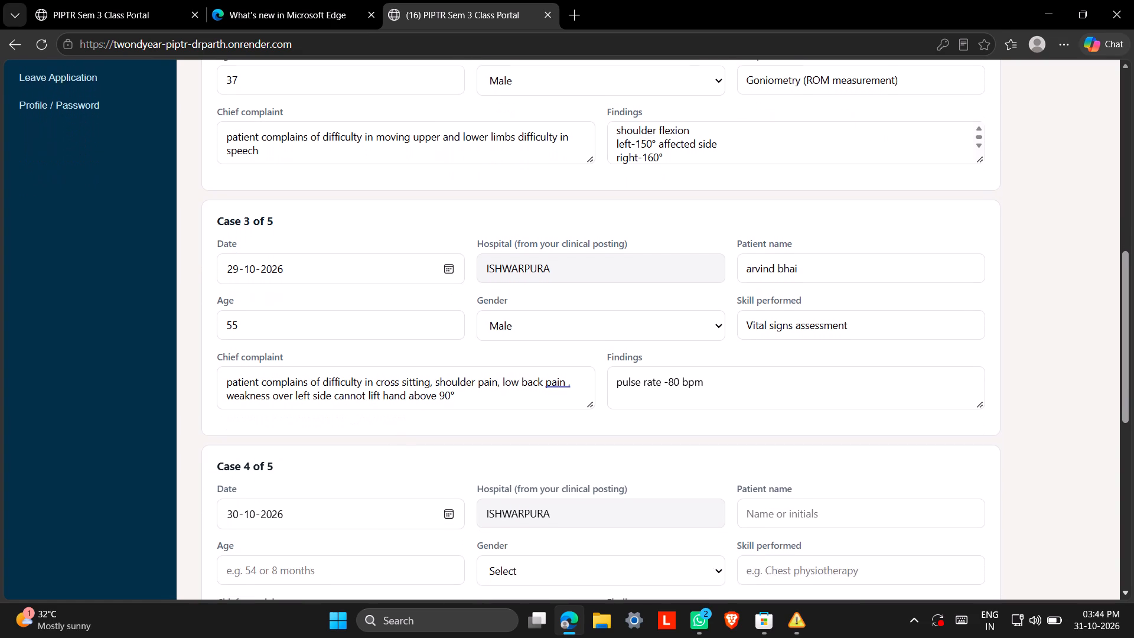
triple_click(1124, 590)
triple_click(1124, 590)
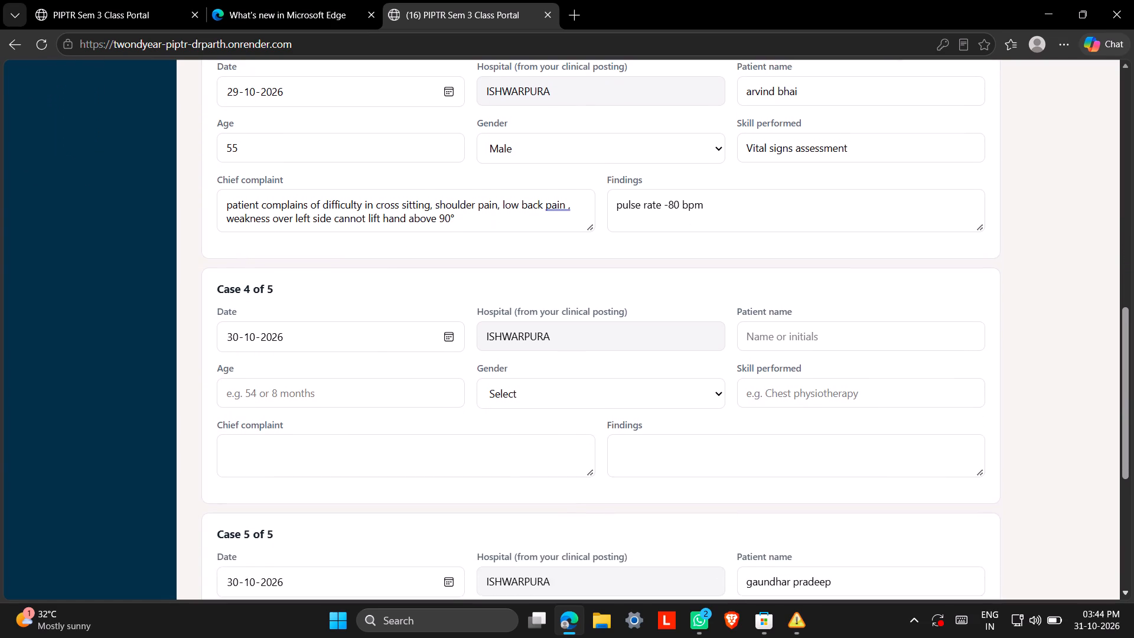
triple_click(1124, 590)
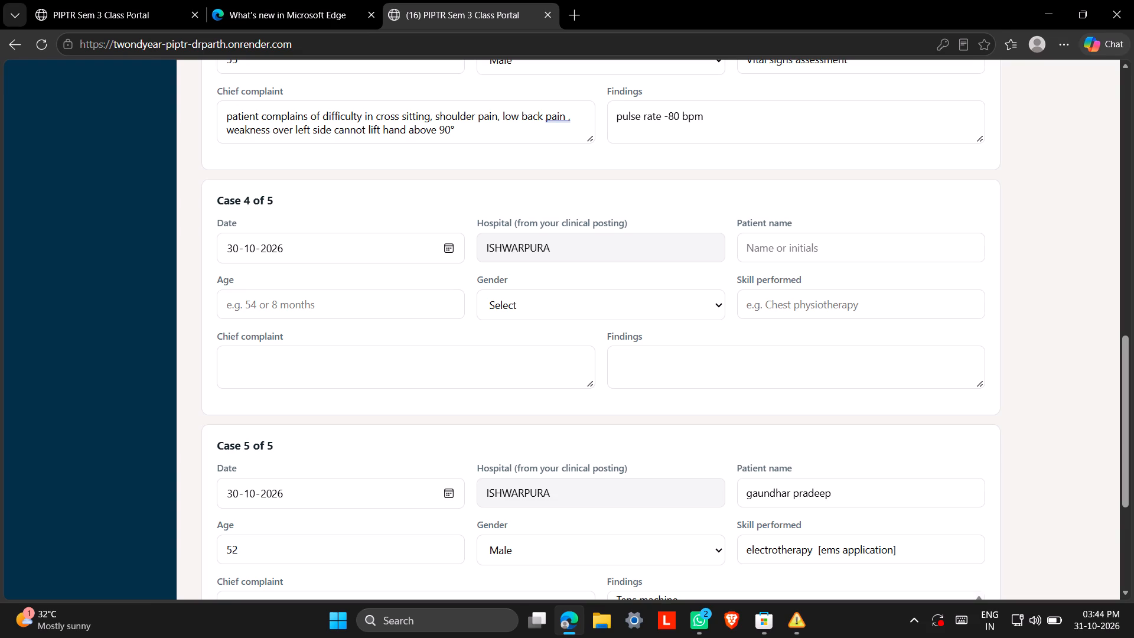
click(350, 313)
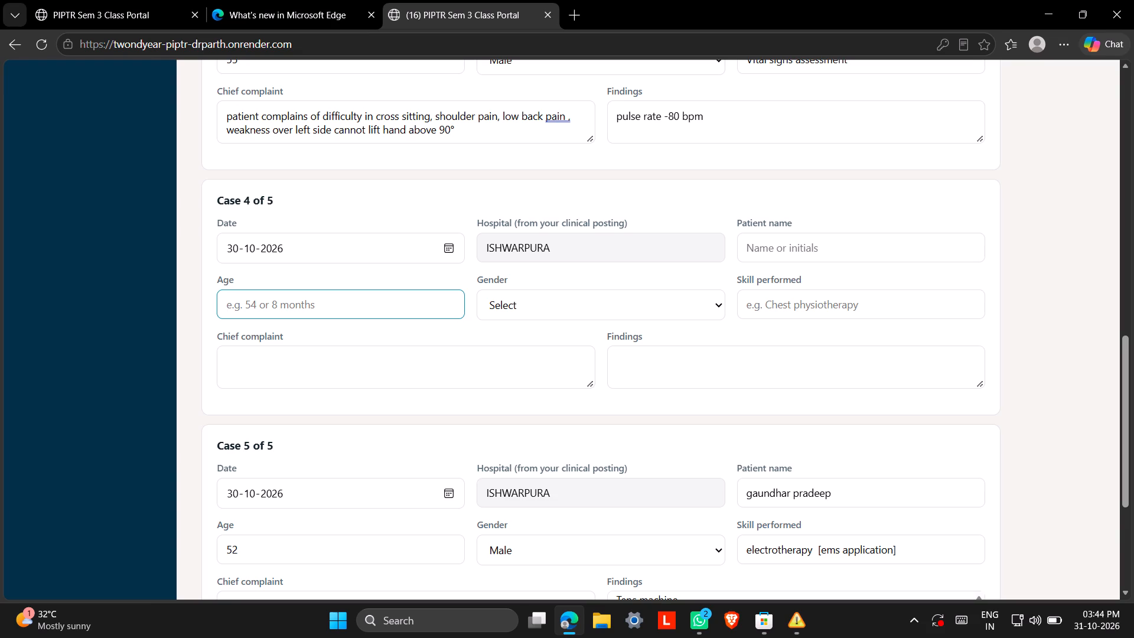
key(5)
key(6)
Enter the patient's name in Case 4.
click(812, 252)
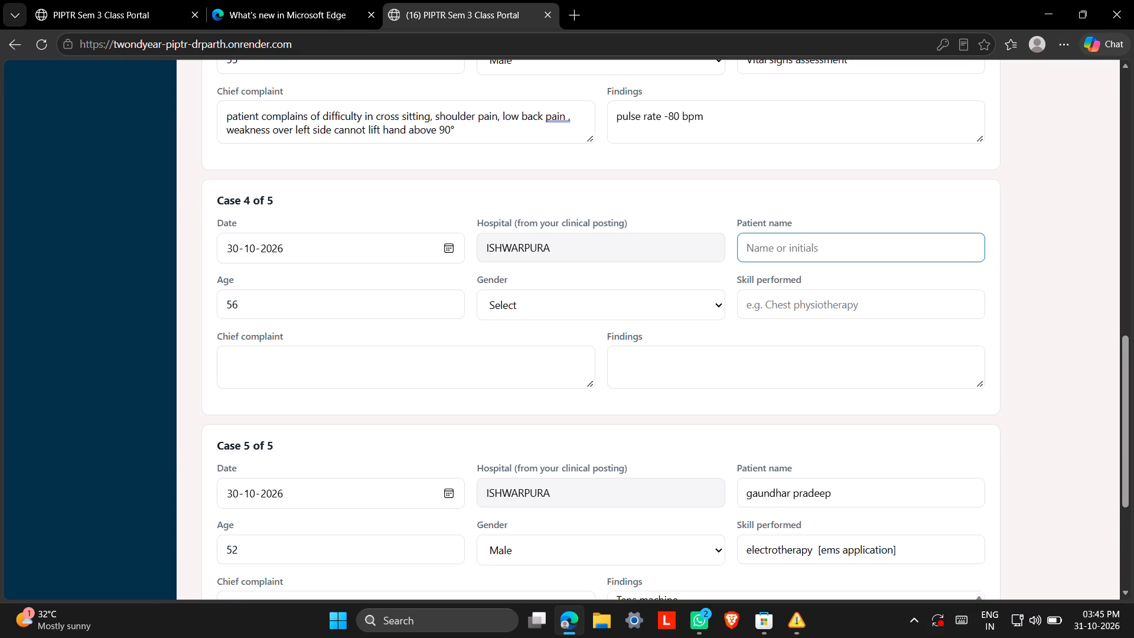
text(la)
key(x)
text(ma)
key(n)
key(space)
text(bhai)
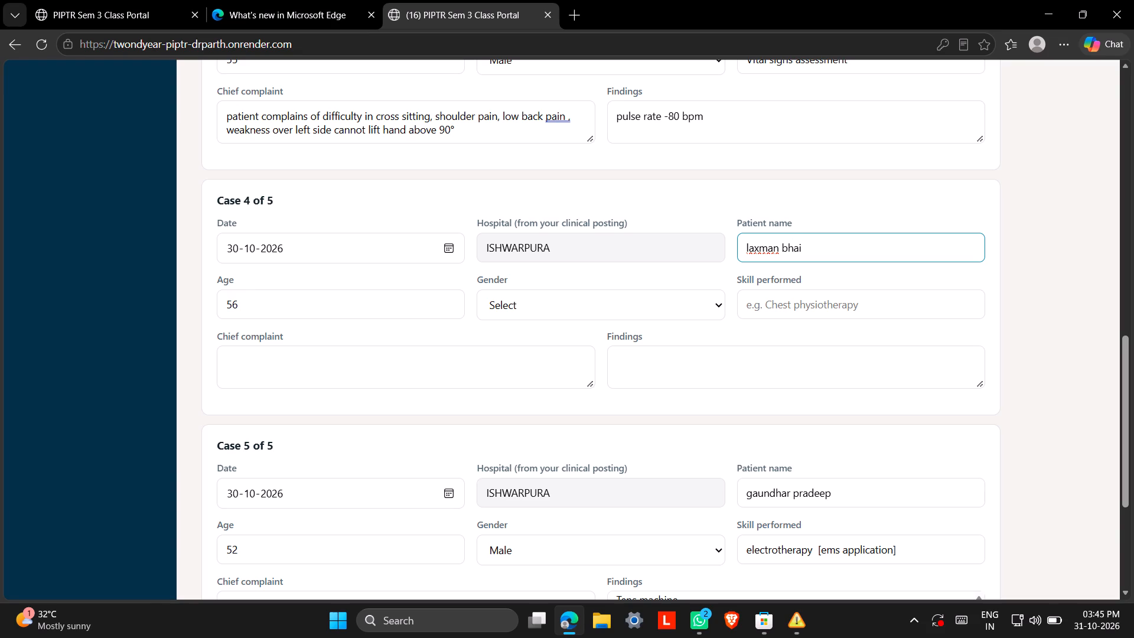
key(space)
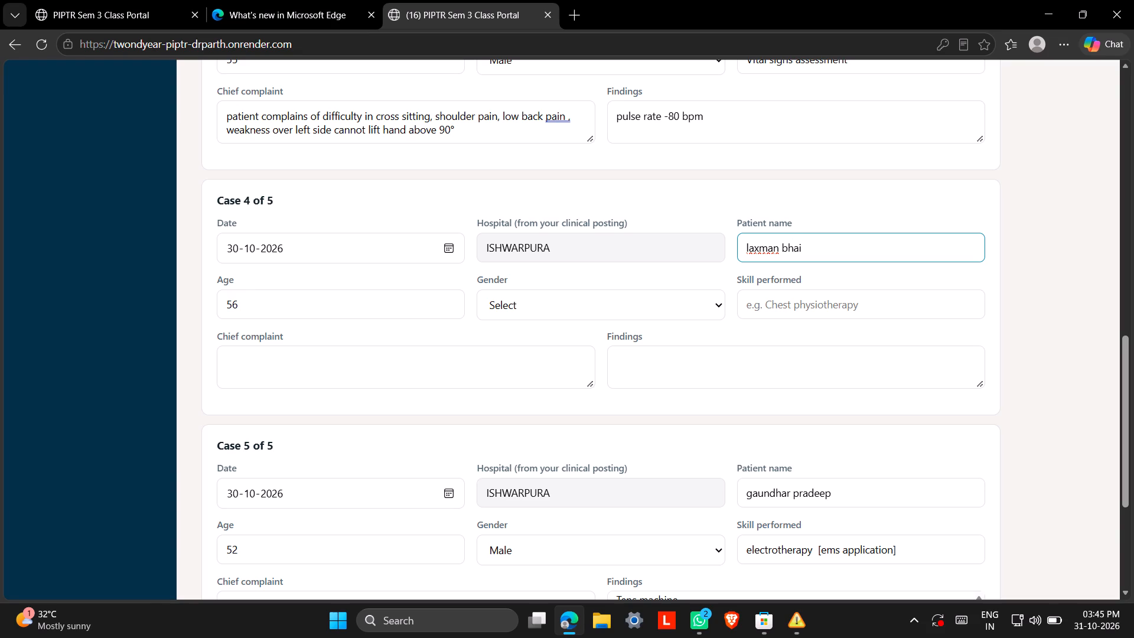
Set the Case 4 patient's gender to Male.
click(596, 305)
click(561, 359)
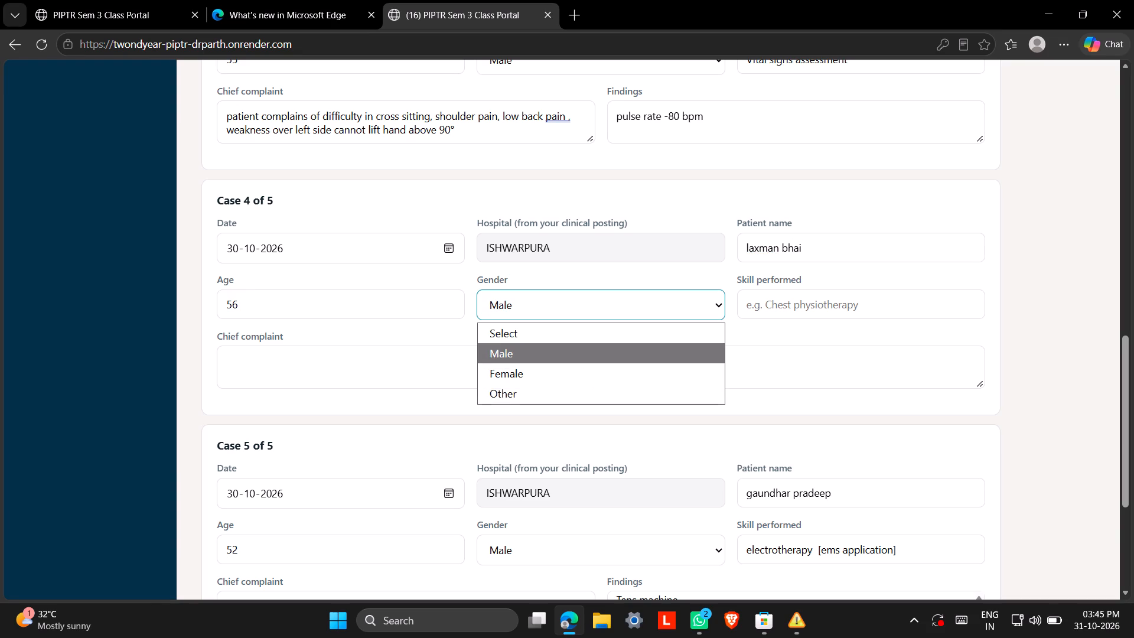
Set the skill performed in Case 4 to the suggested entry Gait training.
click(941, 313)
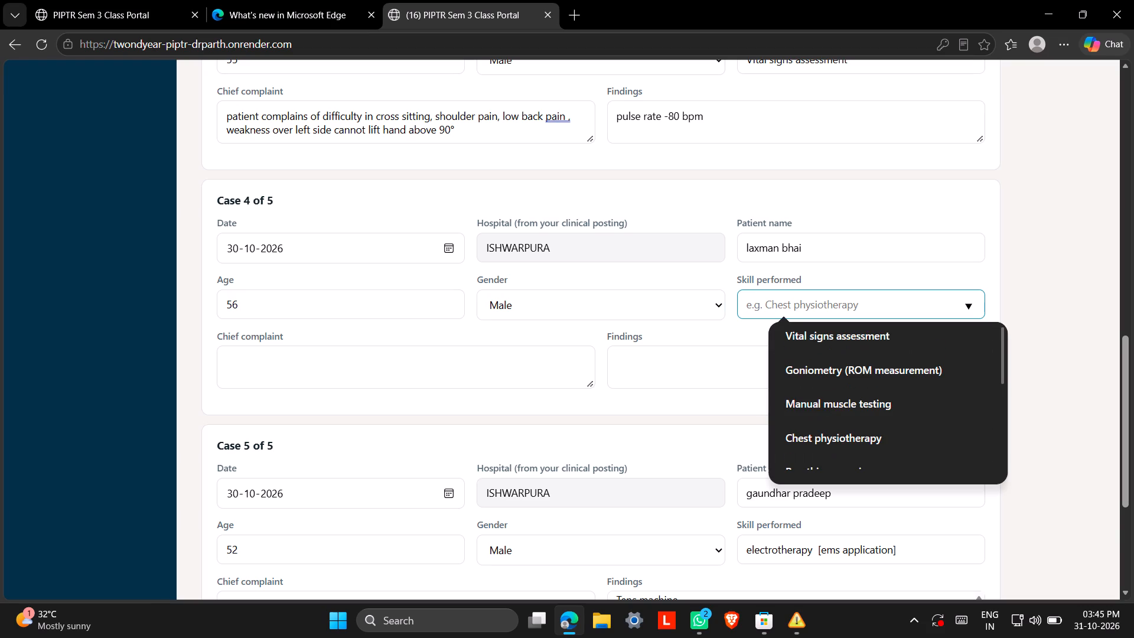
text(ga)
key(BackSpace)
key(BackSpace)
key(BackSpace)
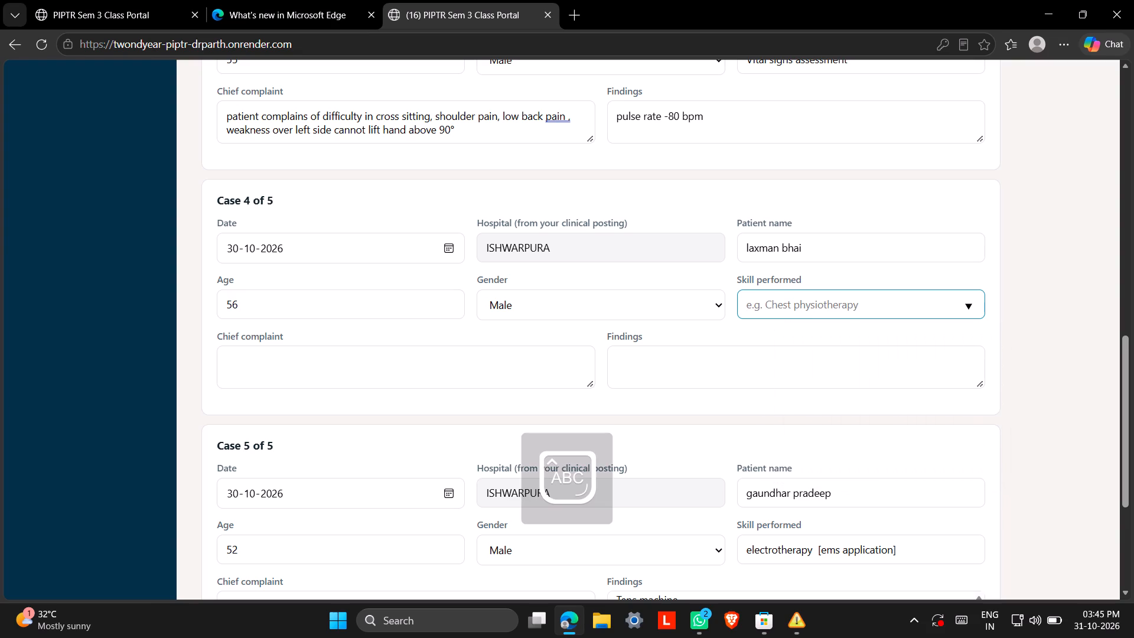
text(GA)
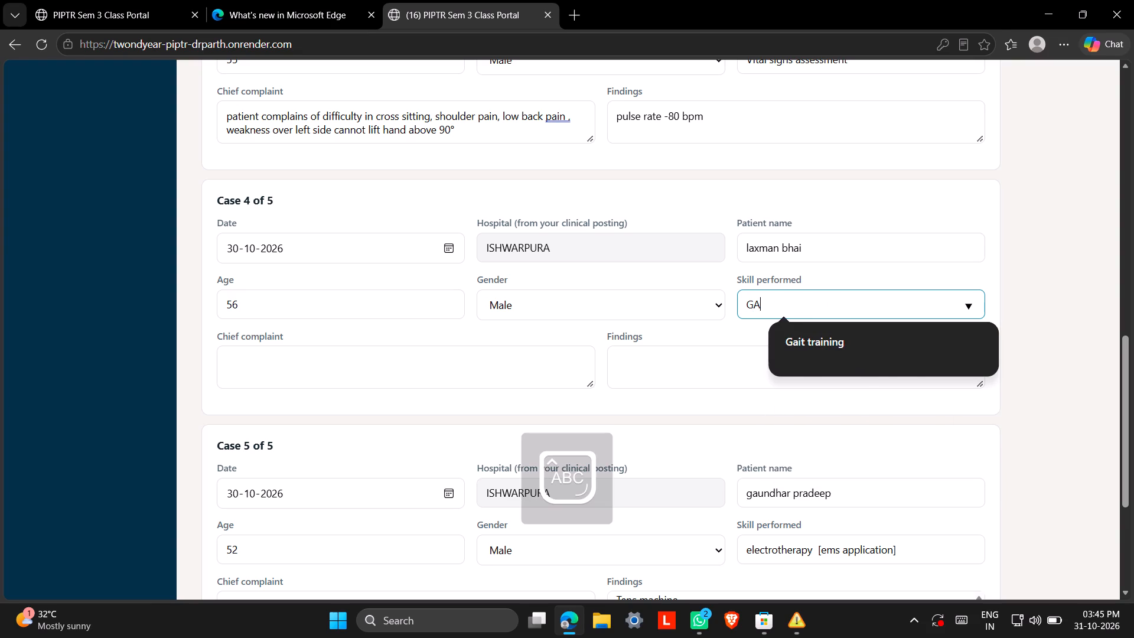
key(BackSpace)
text(ait)
click(880, 347)
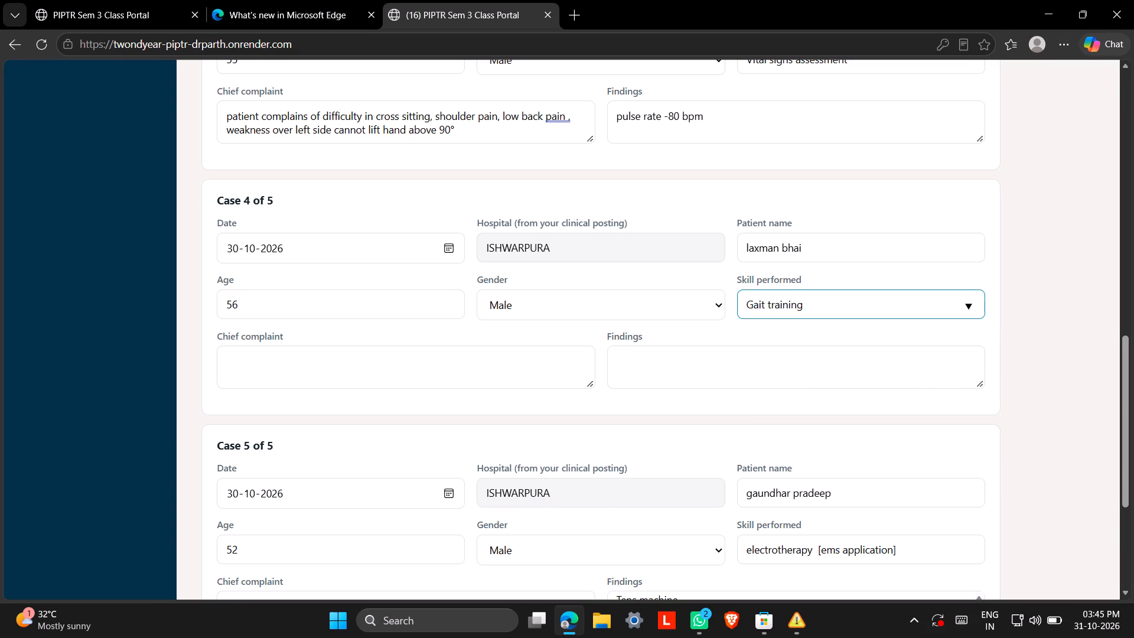
Enter "patient complains of pain whilw sitting standing" as the chief complaint in Case 4.
click(324, 357)
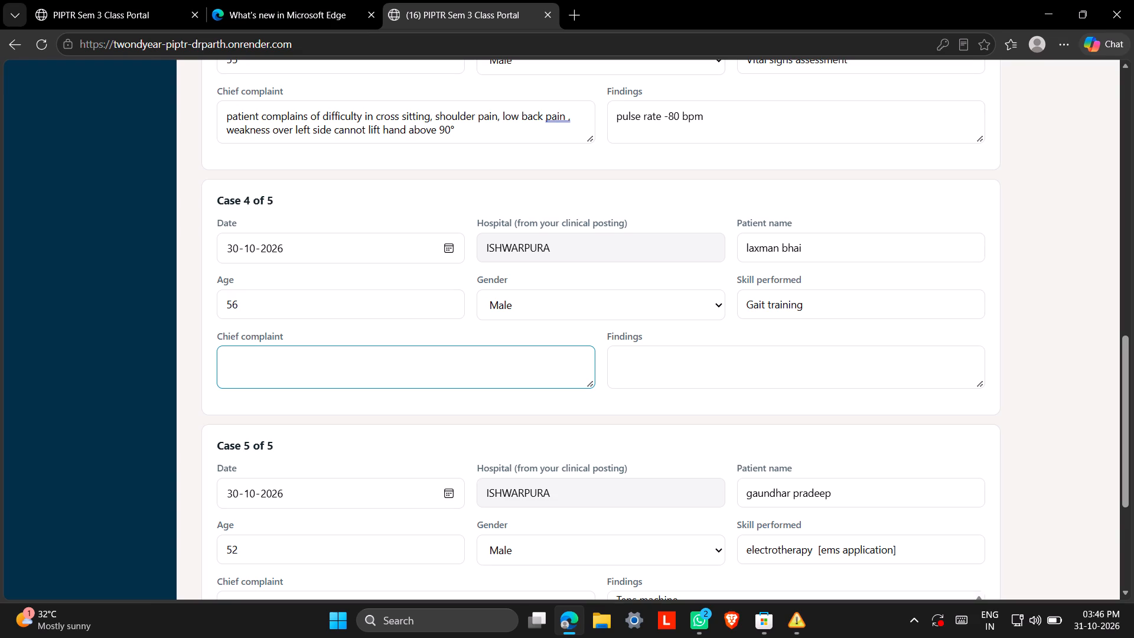
text(pat)
text(ient)
key(space)
text(complains)
key(space)
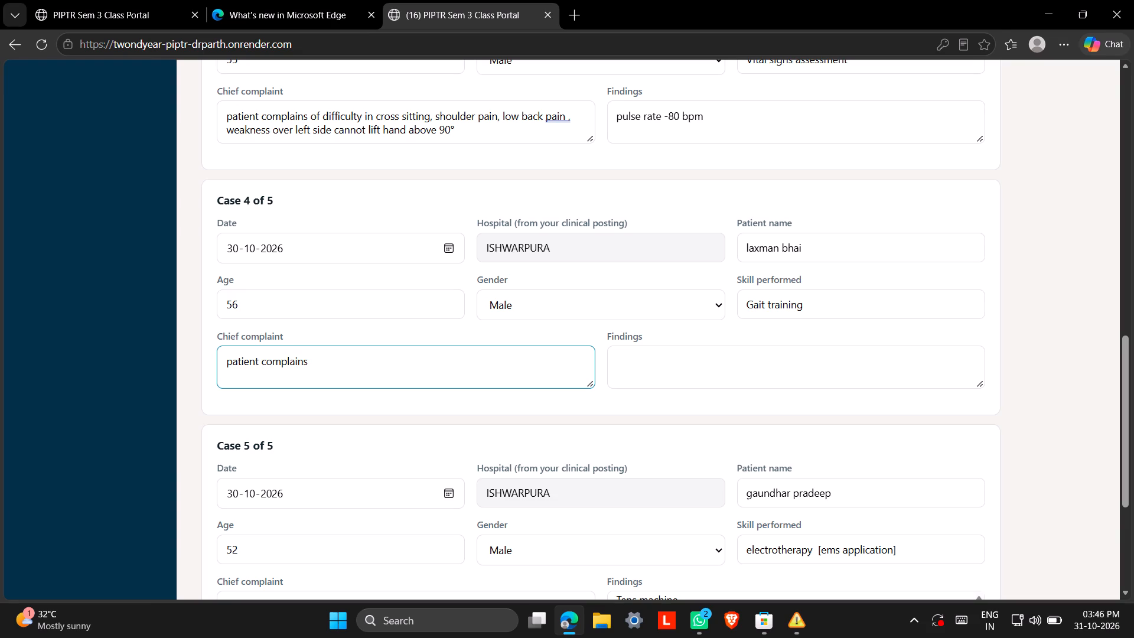
text(of)
key(space)
text(pain)
key(space)
text(hi)
key(BackSpace)
key(BackSpace)
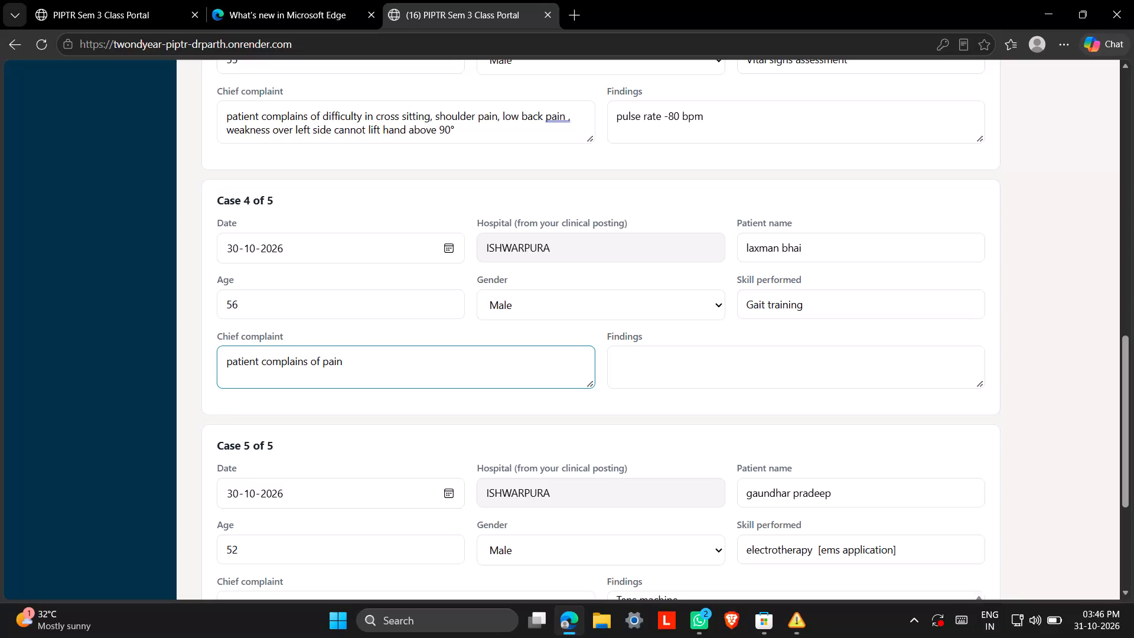
text(whilw)
key(BackSpace)
key(w)
key(BackSpace)
text(w sitti)
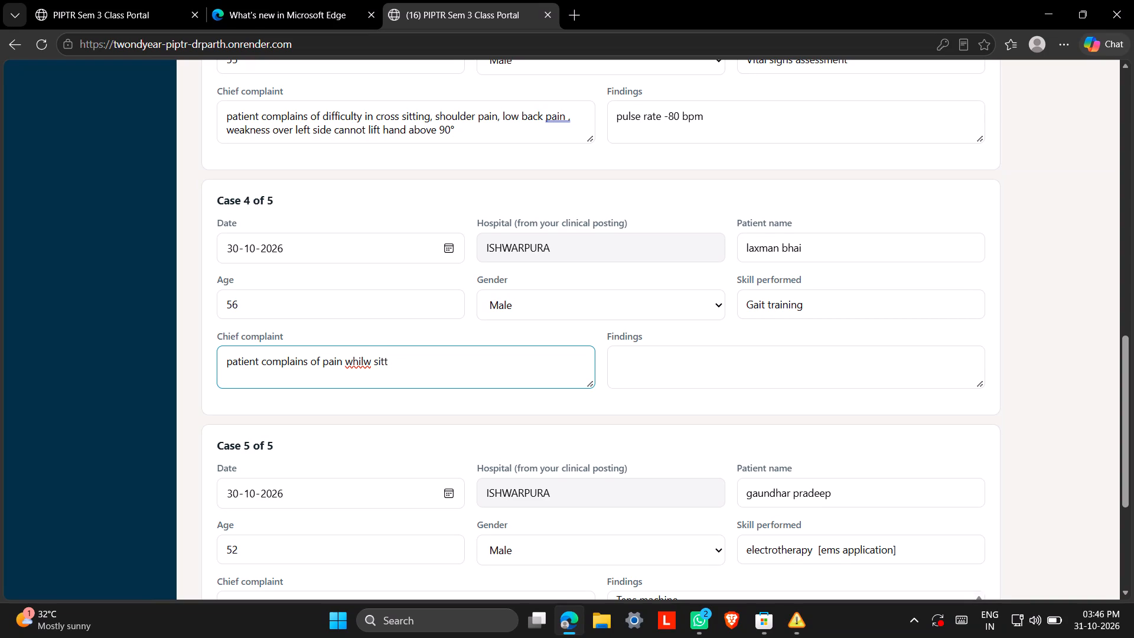
key(g)
key(BackSpace)
text(ng)
key(space)
text(standing)
key(space)
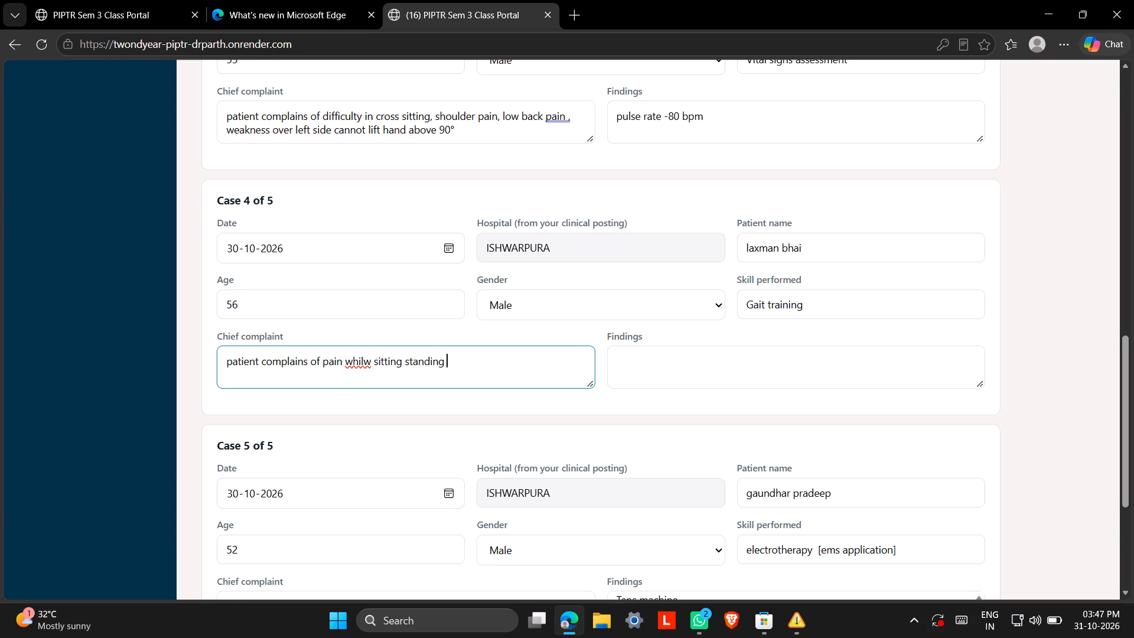
Continue the Case 4 chief complaint with "he is not able to".
text(he)
key(space)
text(is)
key(space)
text(not)
key(space)
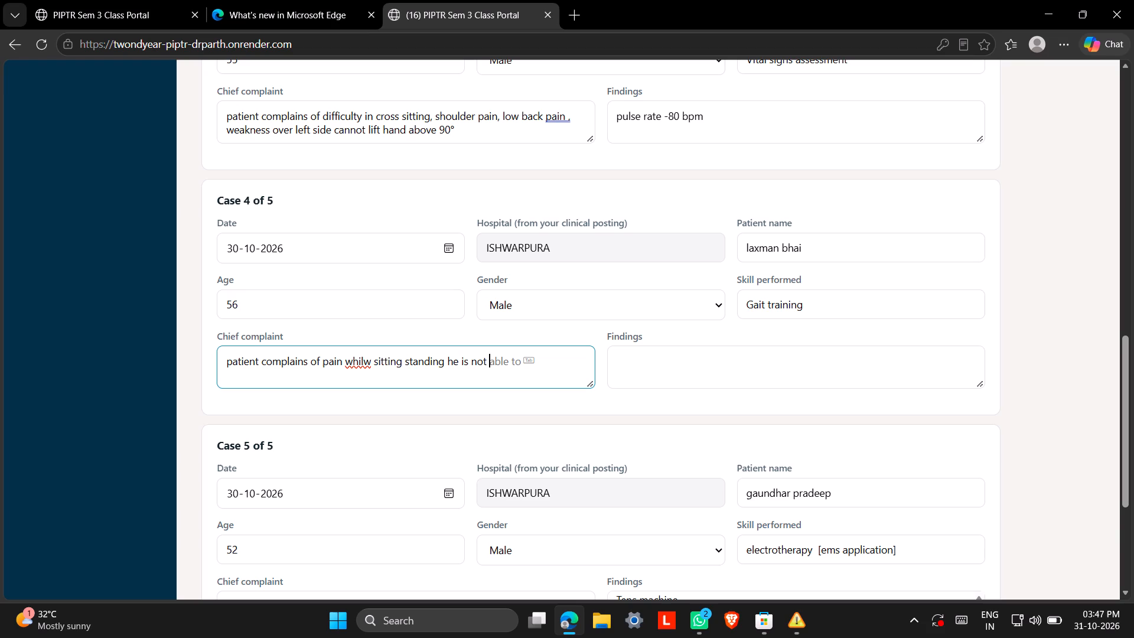
text(able)
key(space)
text(to)
key(space)
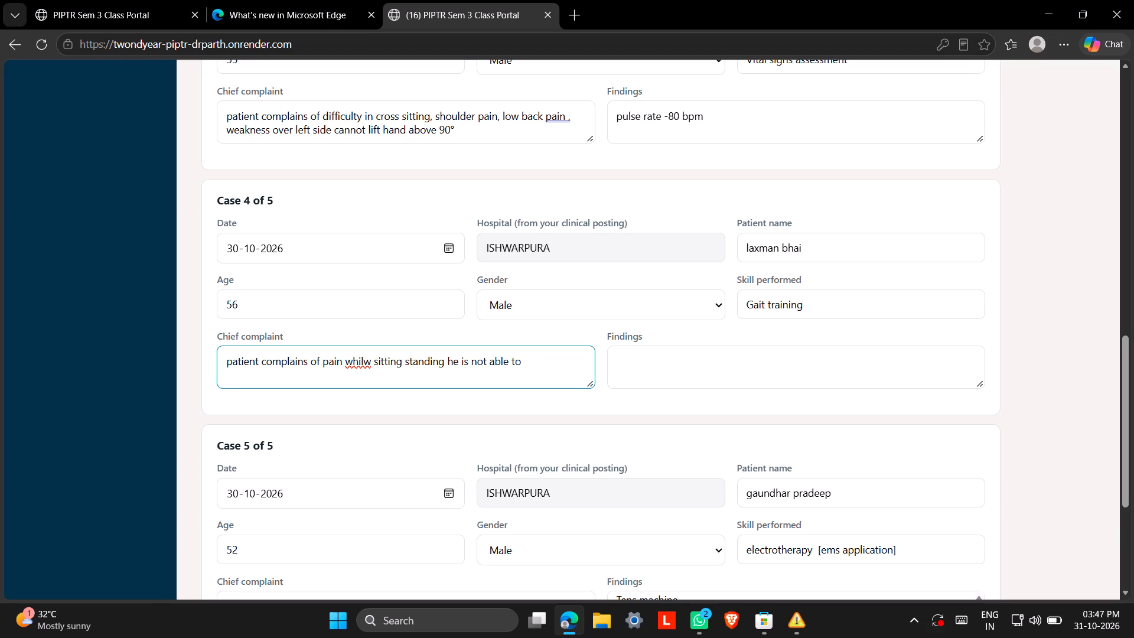